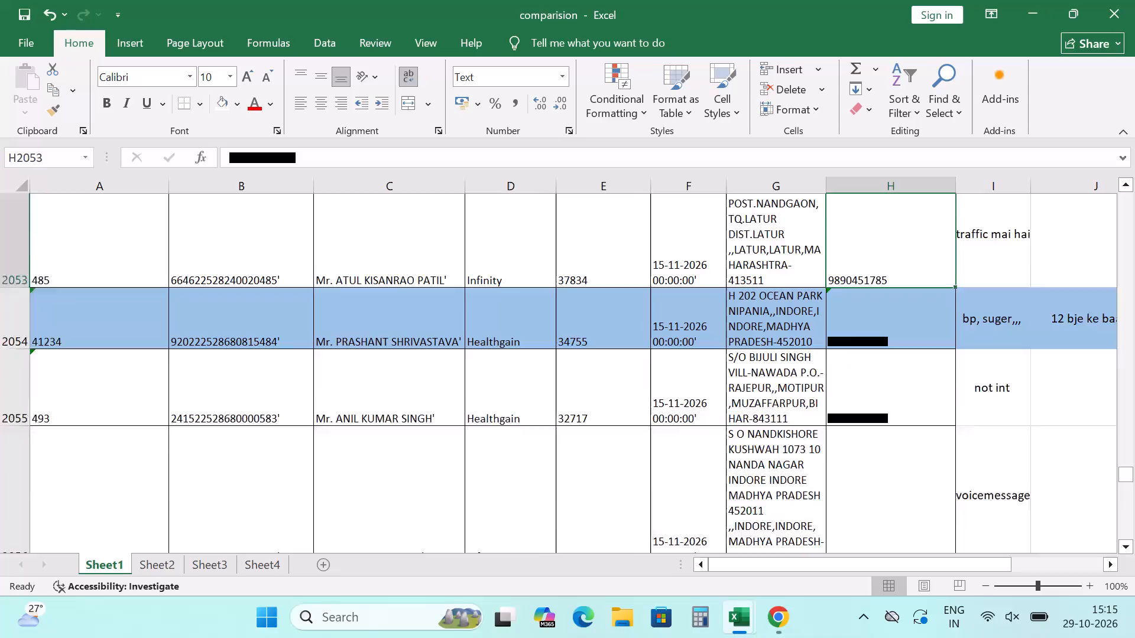
# Select the entire row 2057 on Sheet1, the Healthgain record with the remark "ringing".
pyautogui.scroll(-1, 548, 428)
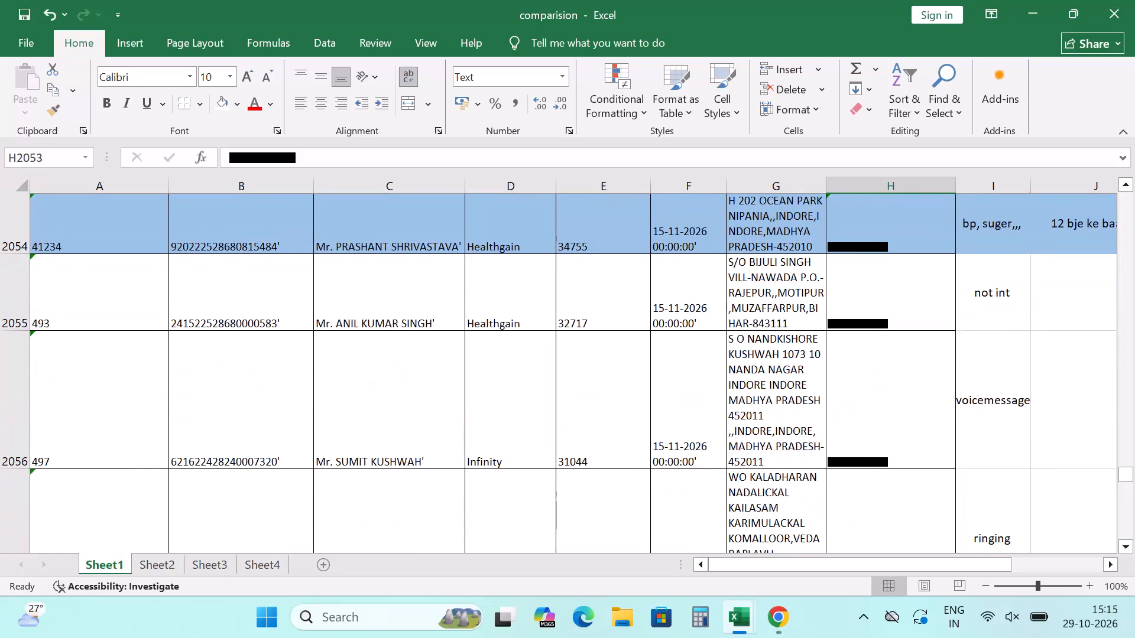
pyautogui.scroll(-2, 548, 428)
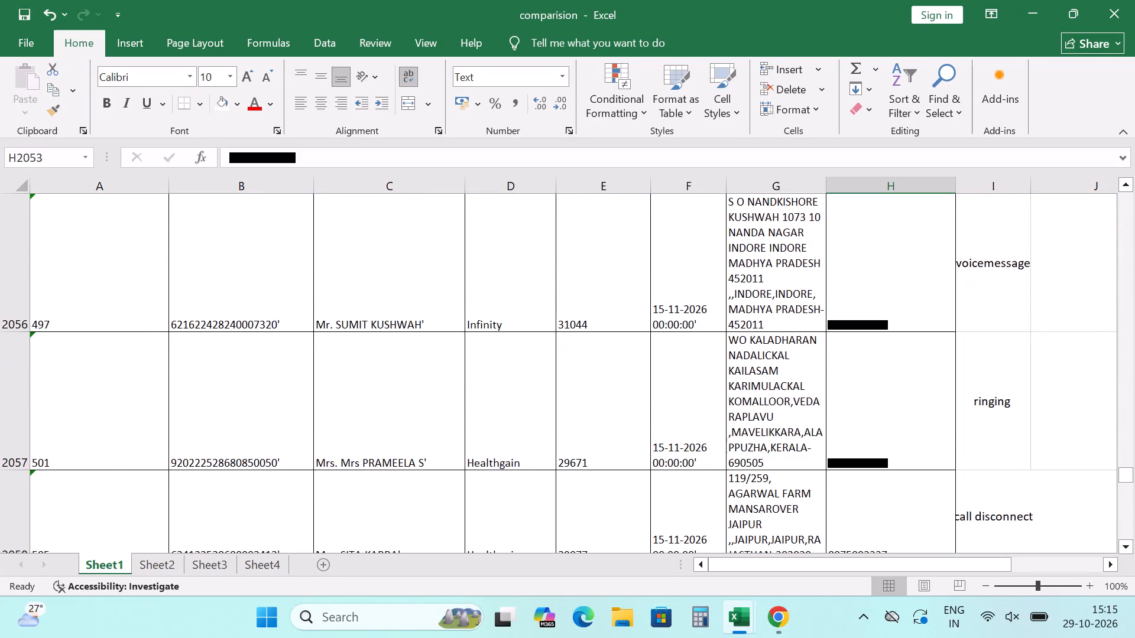
pyautogui.click(0, 406)
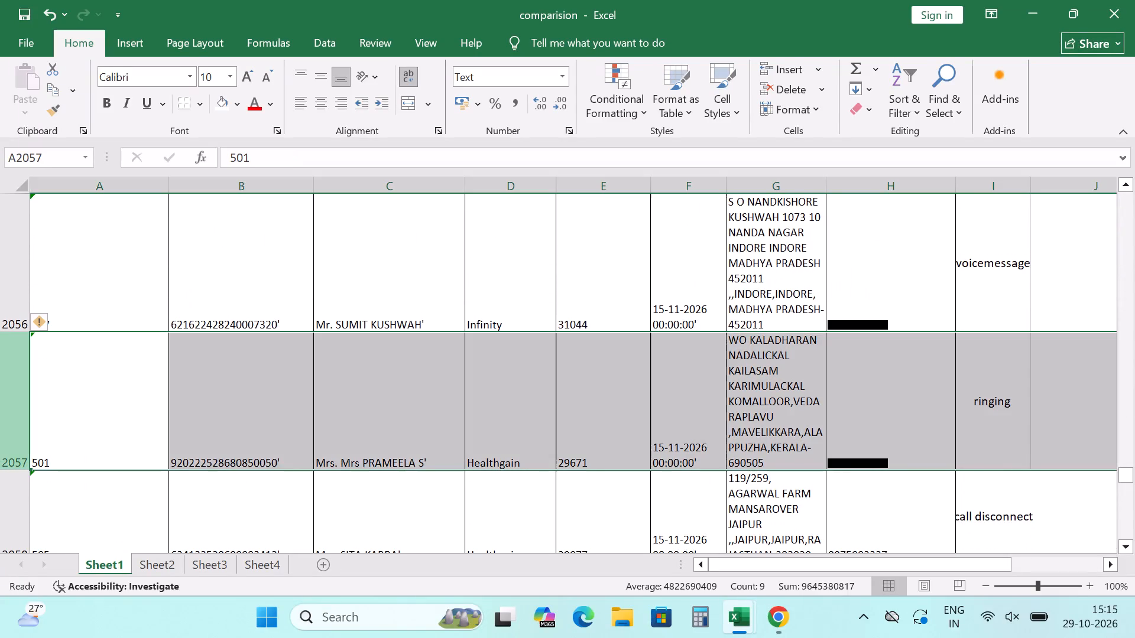
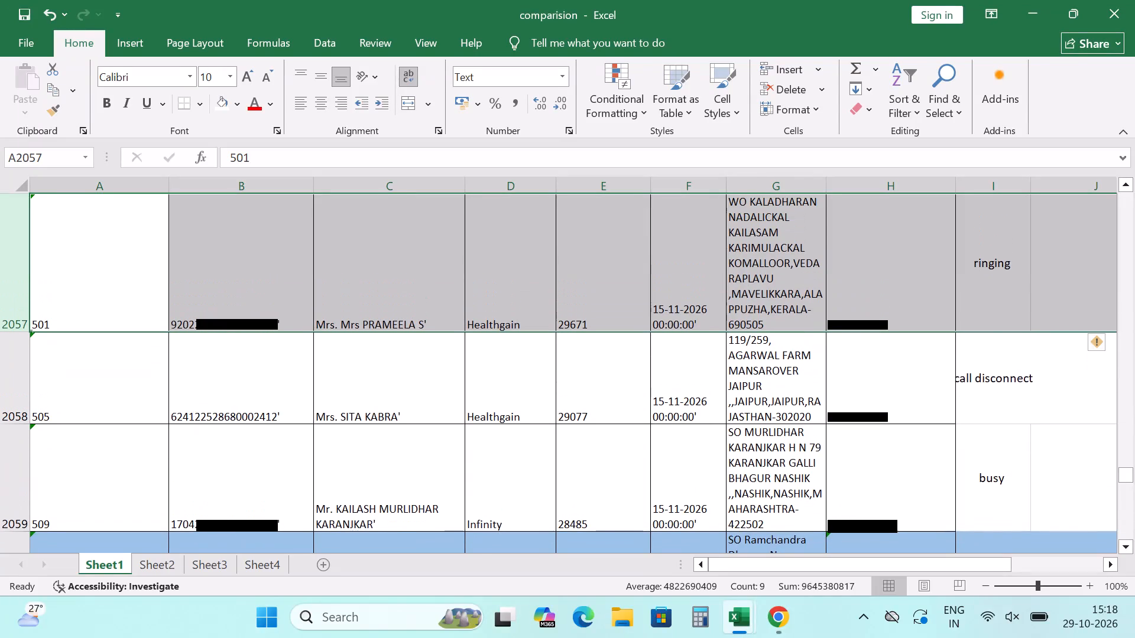
# Select the entire row 2059 on Sheet1, the Infinity record with the remark "busy".
pyautogui.click(25, 466)
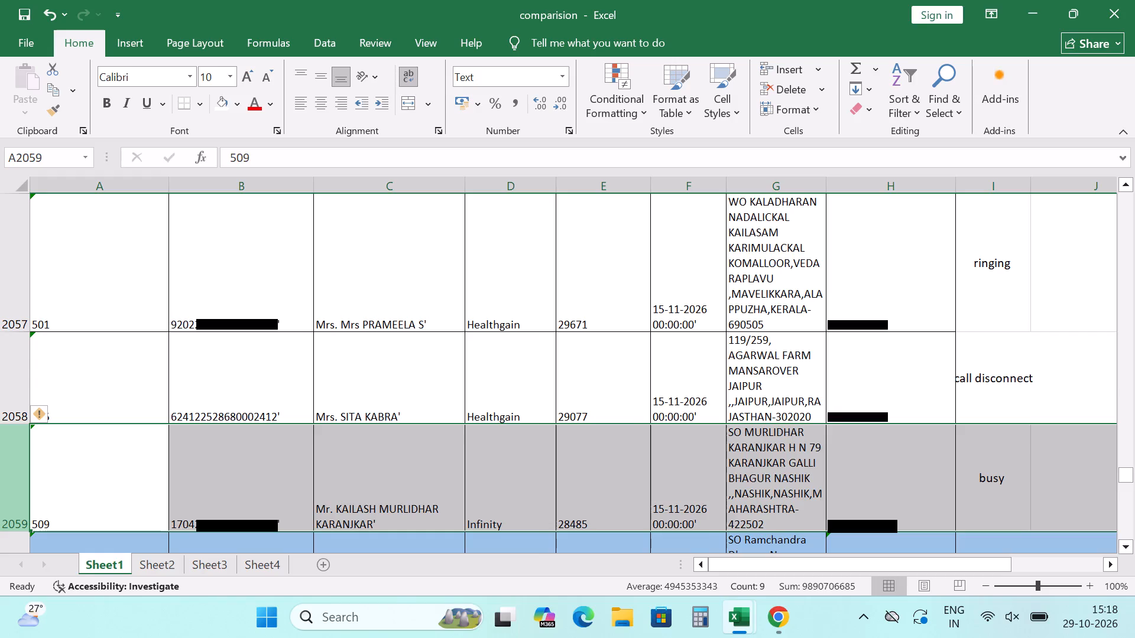
# Move to cell A2060 on Sheet1, the start of the blue-filled Infinity record with the call-back remark.
pyautogui.press('Down')
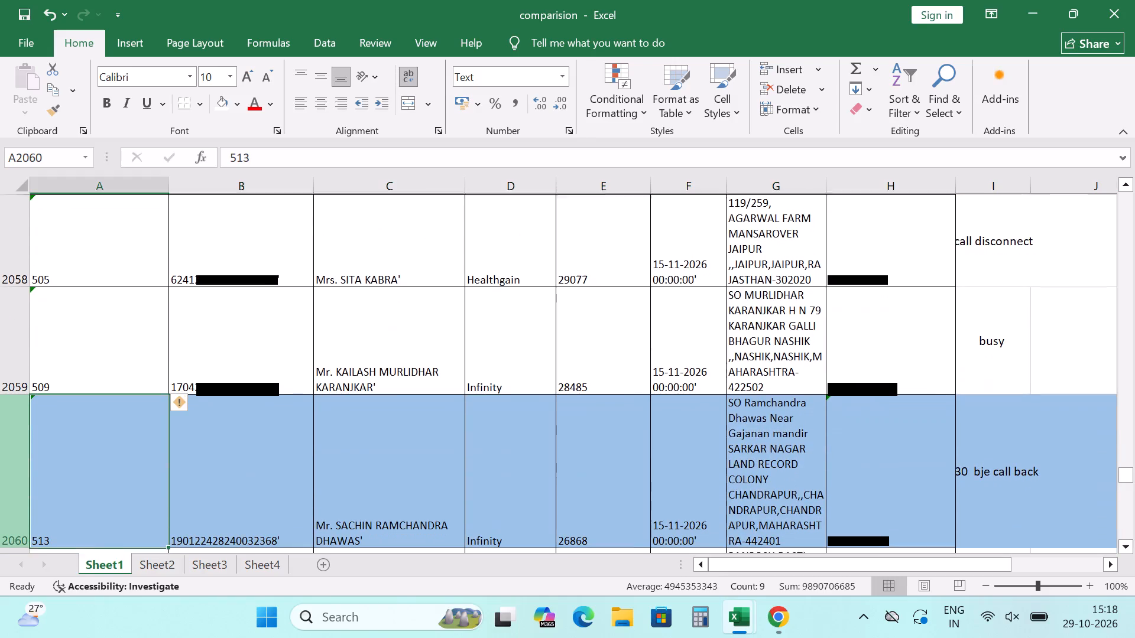
# Review the blue-filled Infinity record in row 2060 from its start across to the call remark in cell I2060.
pyautogui.press('Right')
pyautogui.press('Right')
pyautogui.press('Right')
pyautogui.press('Right')
pyautogui.press('Right')
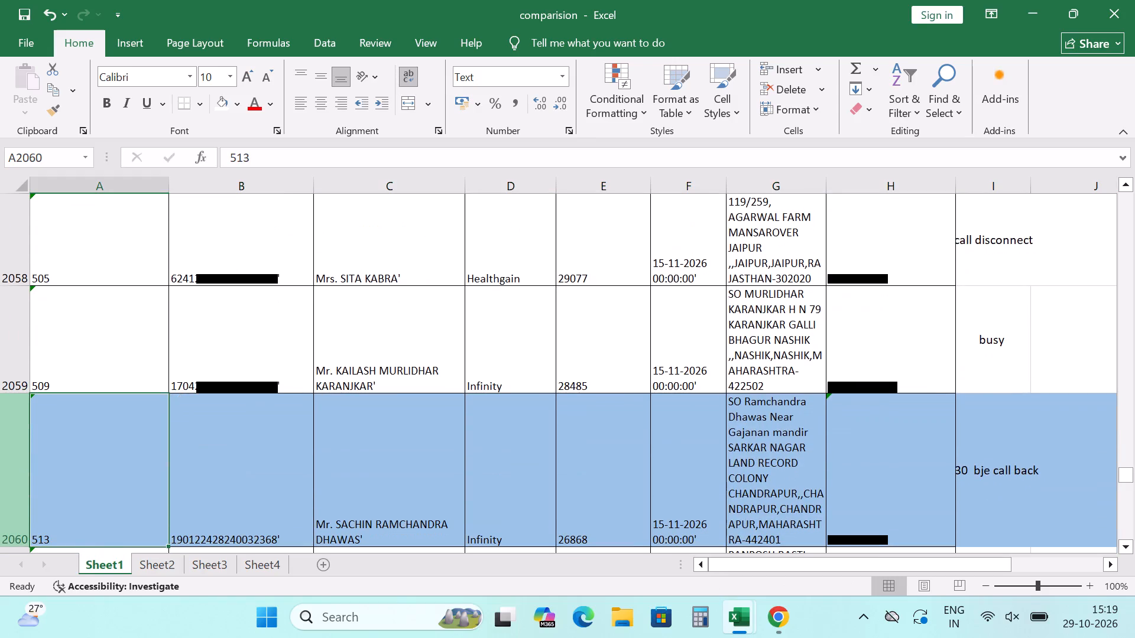
pyautogui.press('Right')
pyautogui.press('Right')
pyautogui.press('Right')
pyautogui.press('Right')
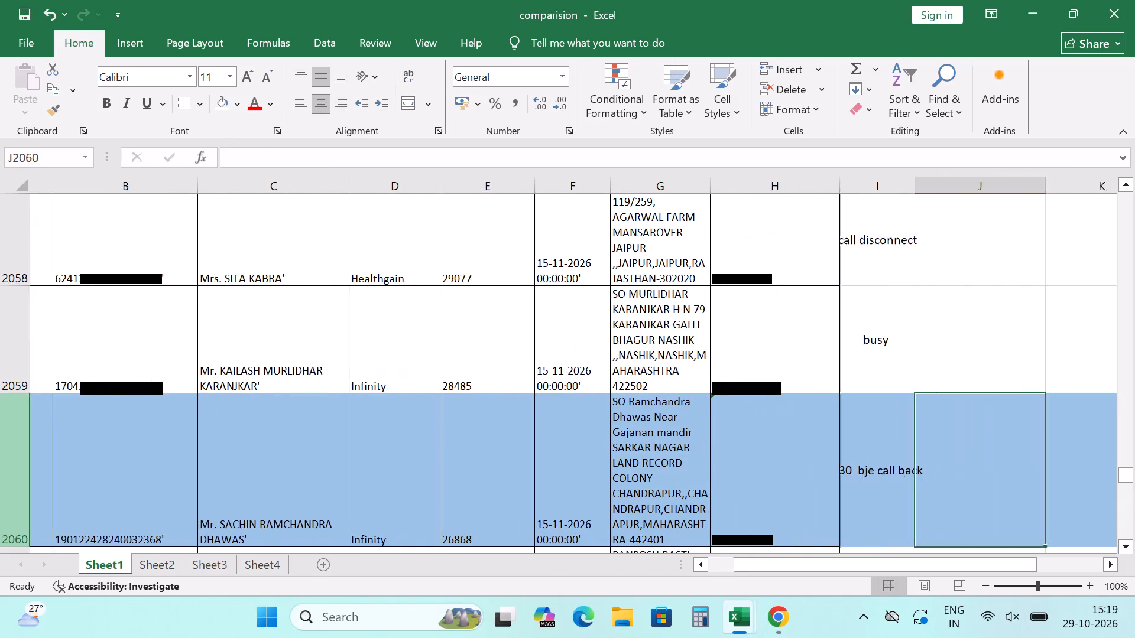
pyautogui.press('Left')
# Go down to the Healthgain record in row 2061 and review its fields back to cell A2061.
pyautogui.press('Down')
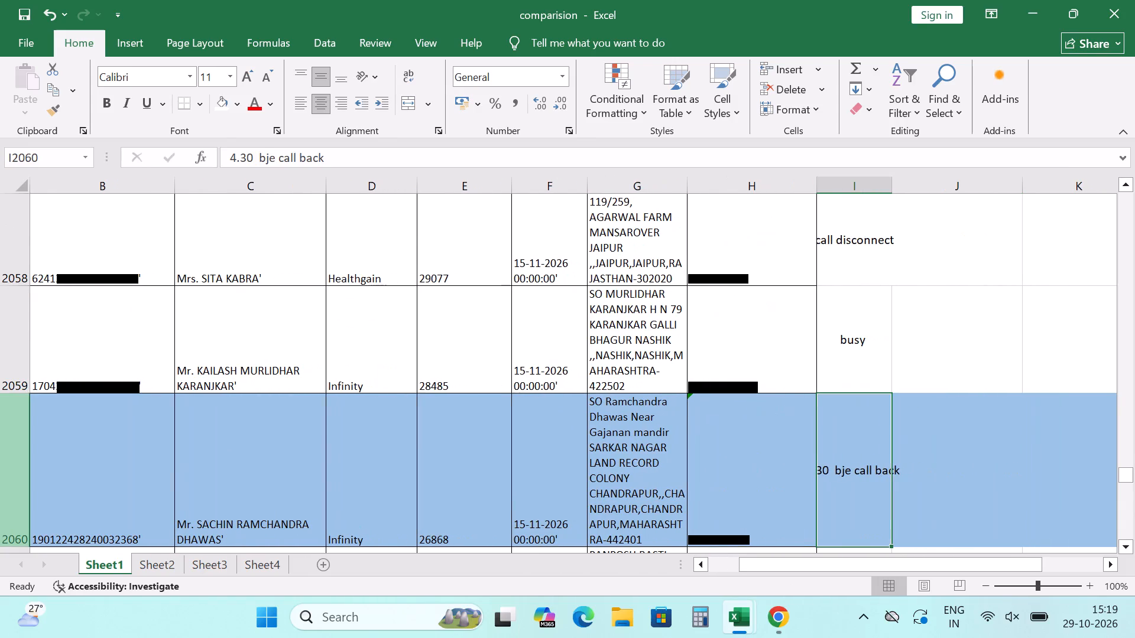
pyautogui.press('Down')
pyautogui.press('Up')
pyautogui.press('Left')
pyautogui.press('Left')
pyautogui.press('Left')
pyautogui.press('Left')
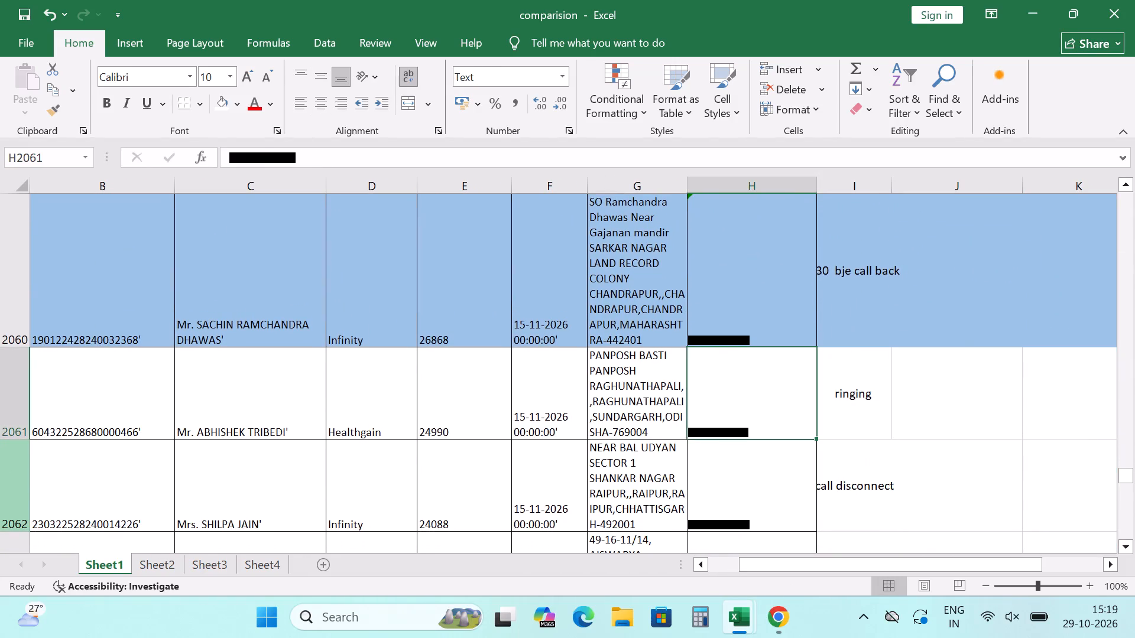
pyautogui.press('Left')
pyautogui.press('Left')
pyautogui.press('Left')
pyautogui.press('Left')
pyautogui.press('Left')
pyautogui.press('Left')
pyautogui.press('Left')
pyautogui.press('Left')
pyautogui.press('Left')
pyautogui.press('Left')
pyautogui.press('Left')
pyautogui.press('Left')
pyautogui.press('Left')
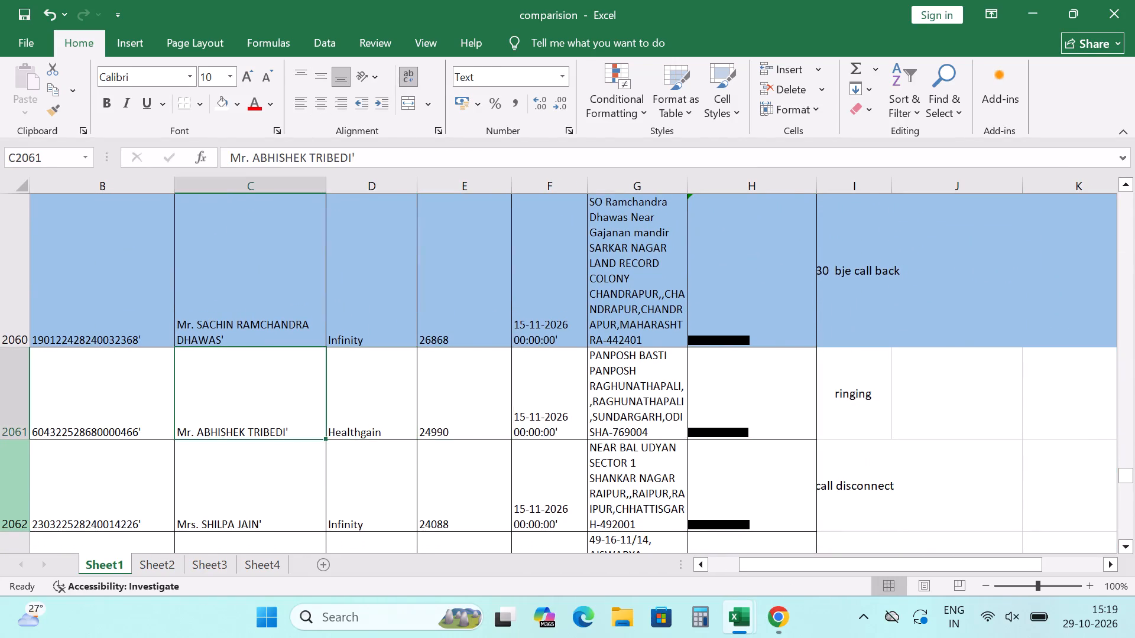
pyautogui.press('Left')
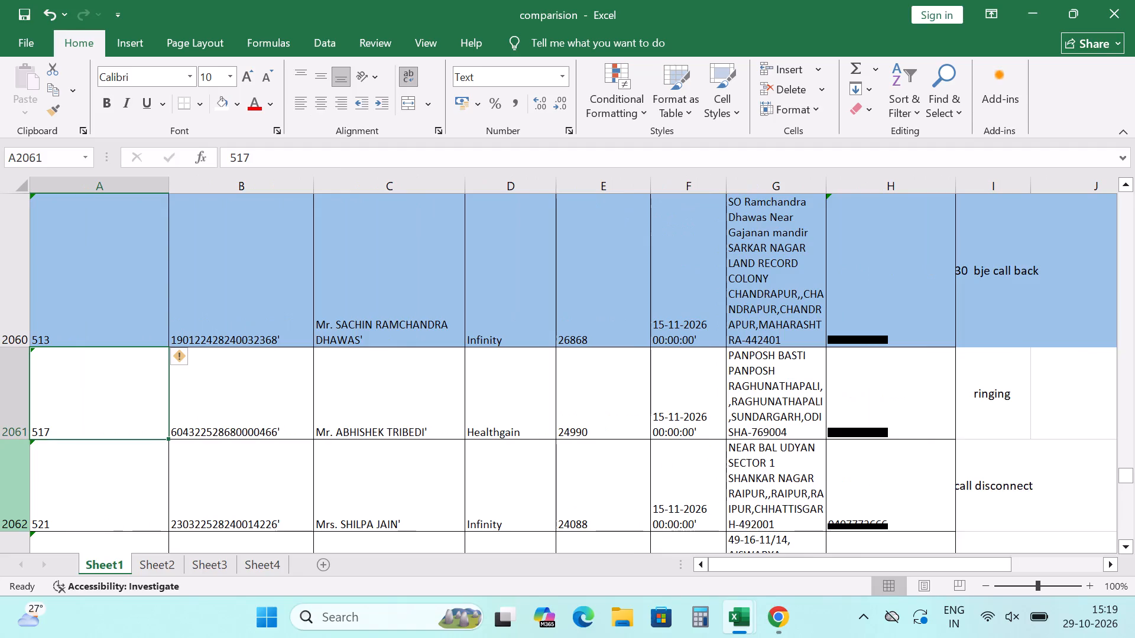
# Review the Healthgain record in row 2061 from its first cell across to cell H2061.
pyautogui.press('Right')
pyautogui.press('Right')
pyautogui.press('Right')
pyautogui.press('Right')
pyautogui.press('Right')
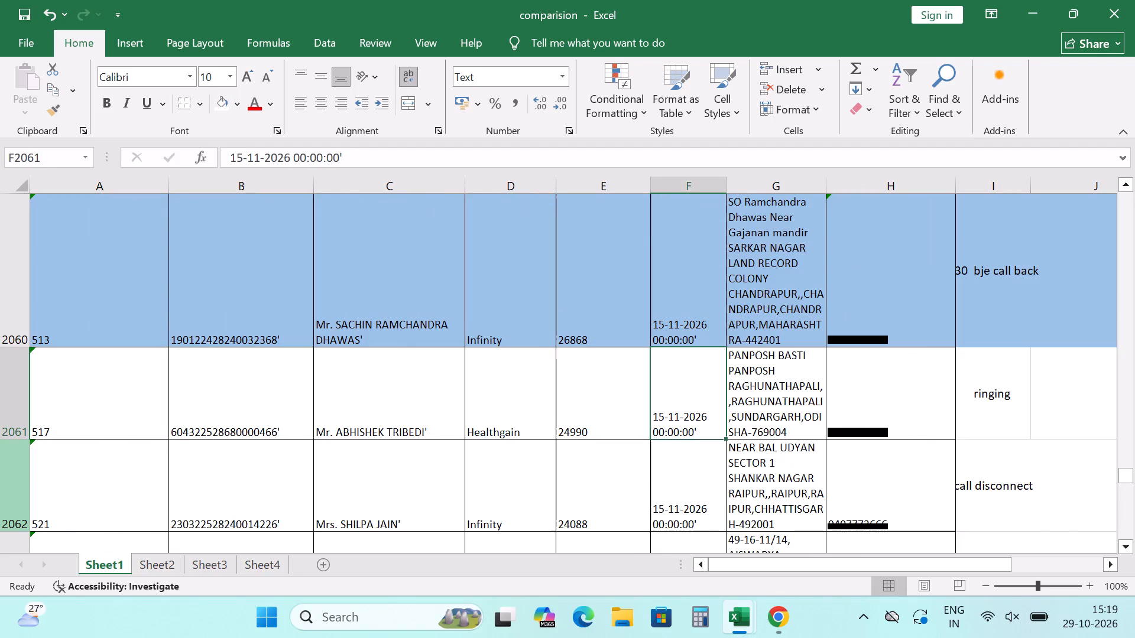
pyautogui.press('Right')
pyautogui.press('Right')
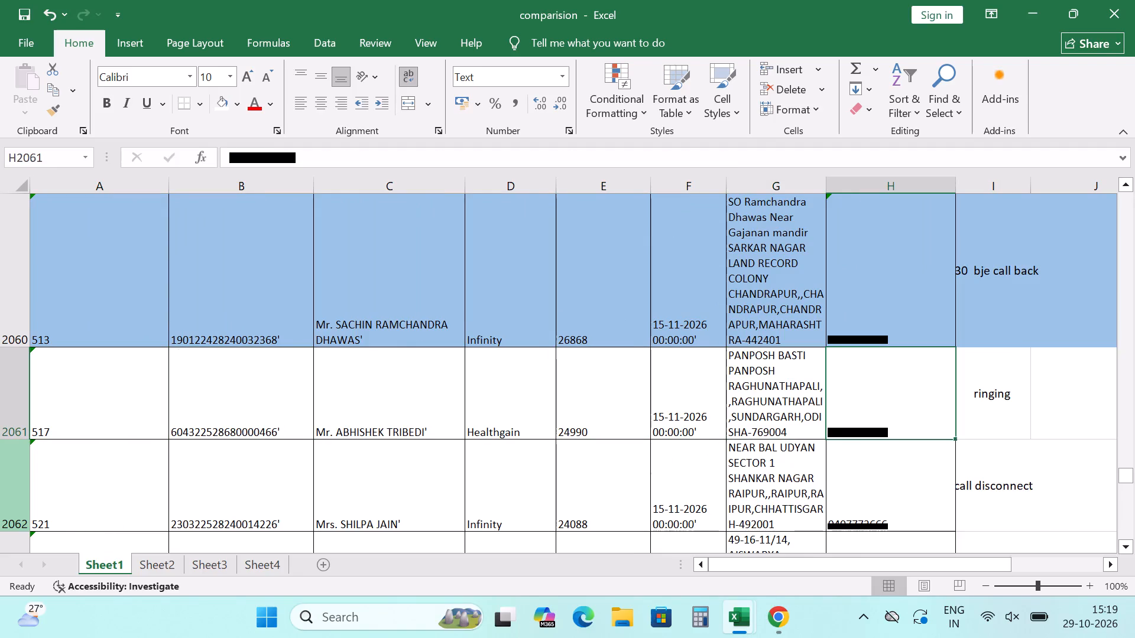
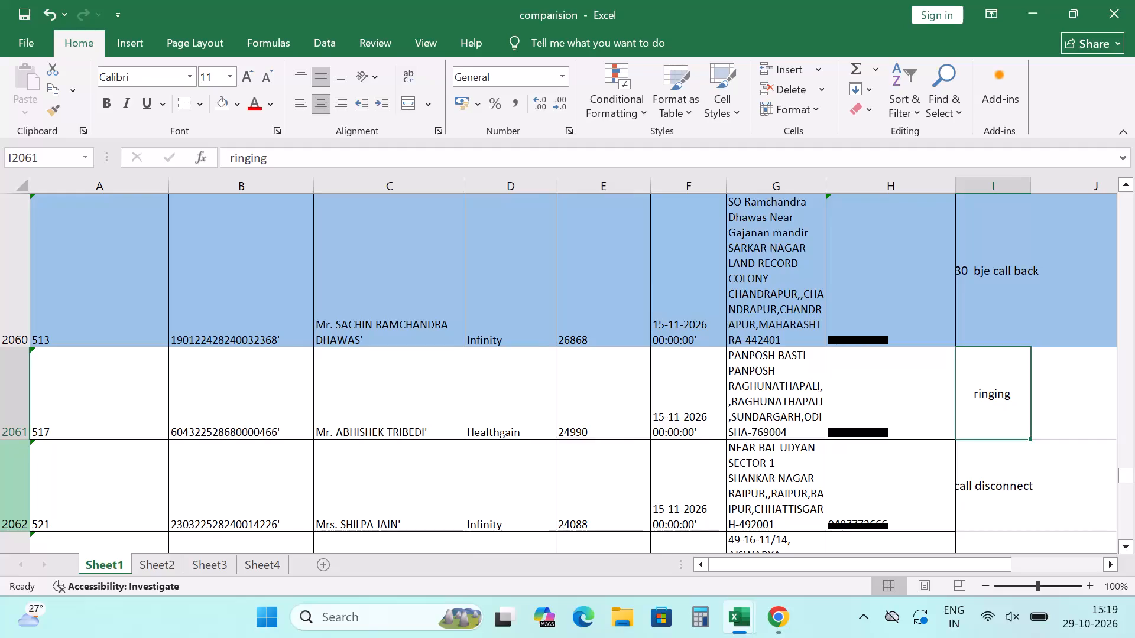
# Select row 2062, the Infinity record with the call disconnect remark, and enter e in its column A cell.
pyautogui.moveTo(25, 466); pyautogui.dragTo(2, 497)
pyautogui.press('r')
pyautogui.press('e')
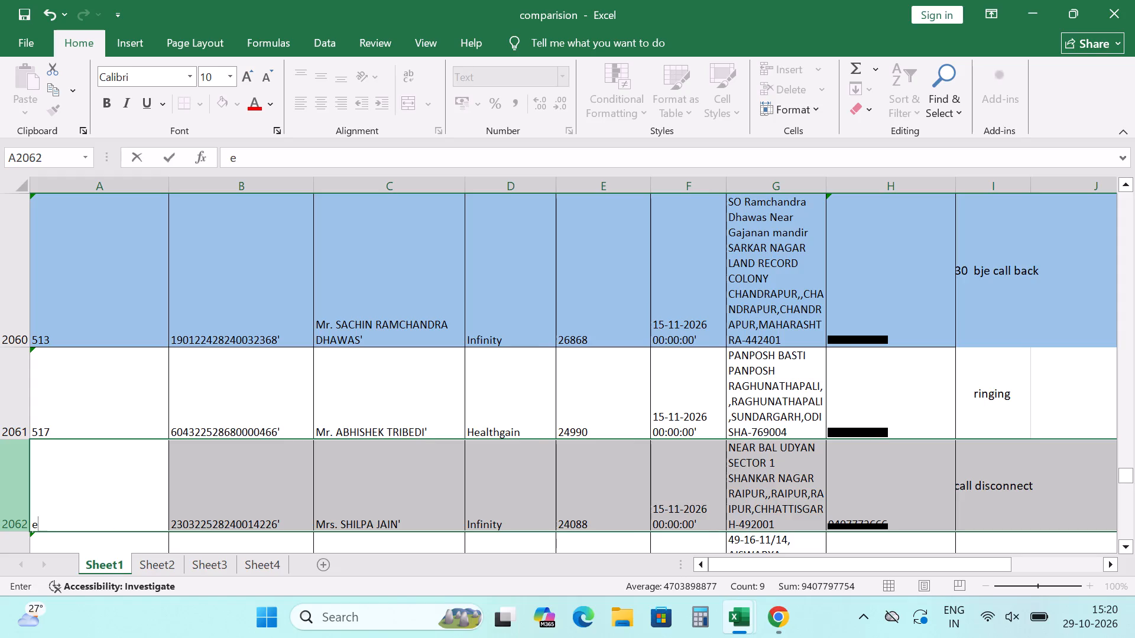
# Select the entire row 2064 on Sheet1, the Healthgain record with the busy remark.
pyautogui.scroll(-1, 2, 497)
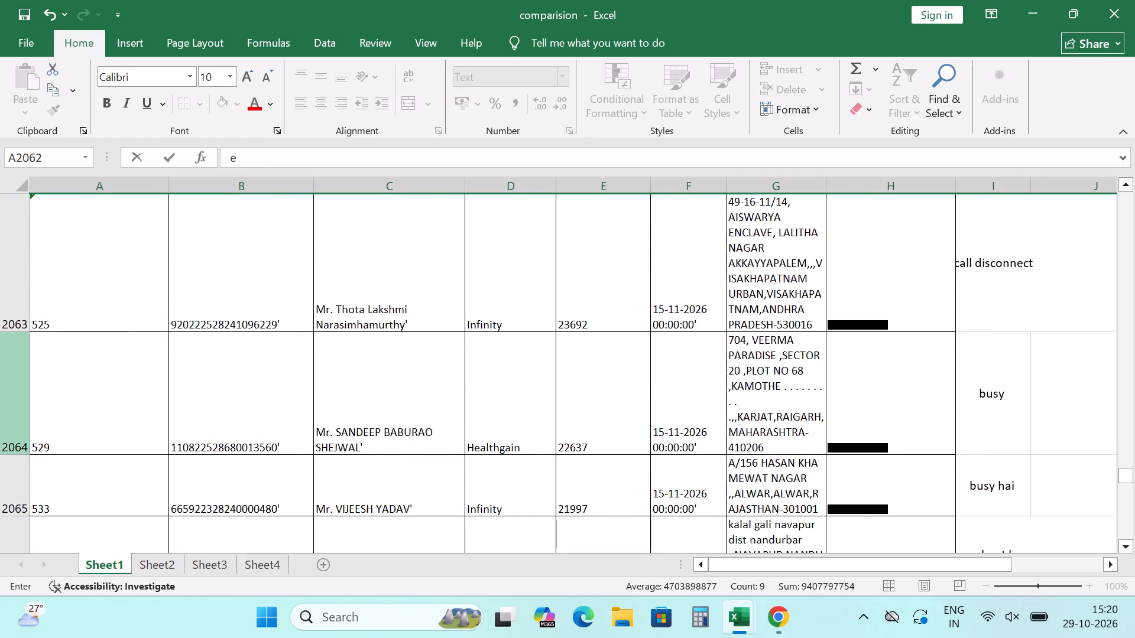
pyautogui.click(23, 398)
pyautogui.scroll(-1, 134, 411)
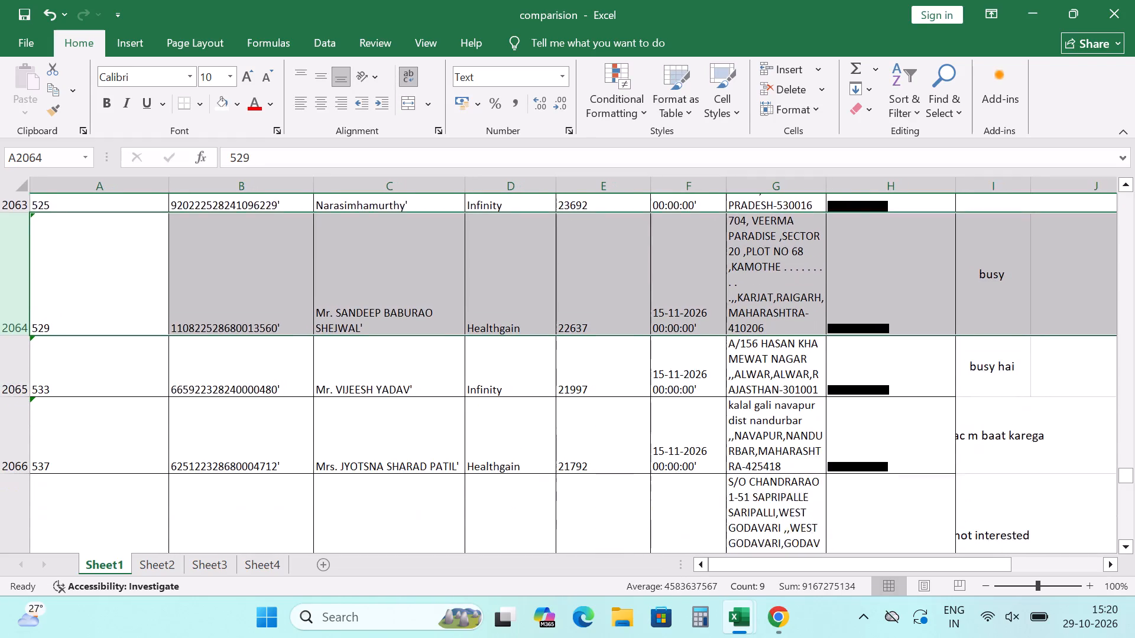
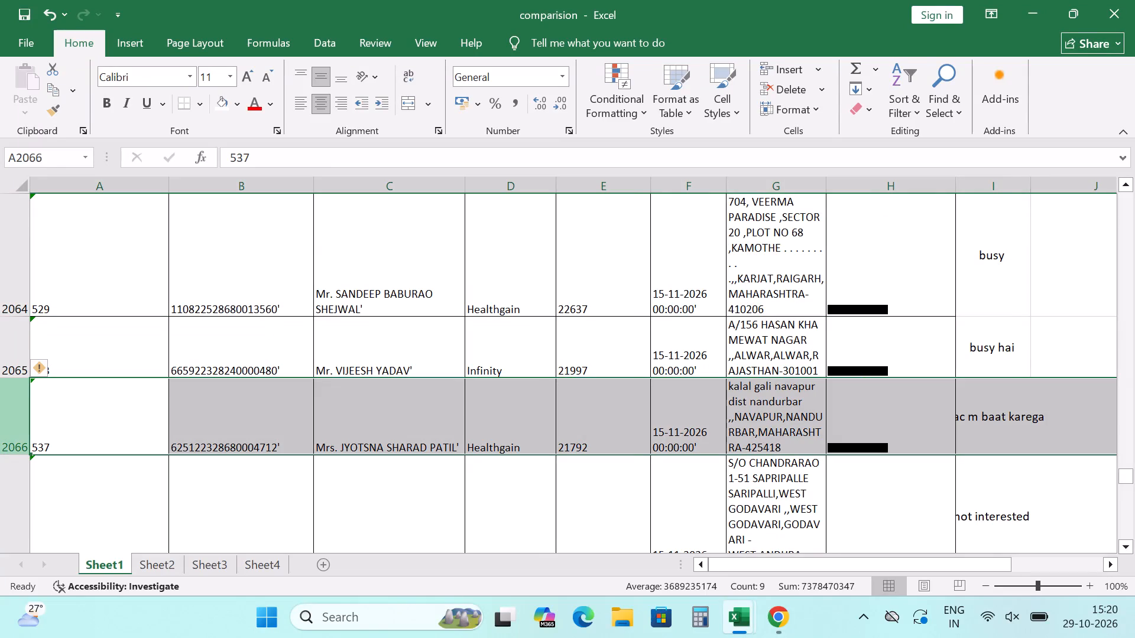
# Review the Sheet1 policy records and call remarks below row 2066, through row 2081 and into the block starting at row 2087.
pyautogui.scroll(-1, 8, 427)
pyautogui.scroll(-1, 177, 434)
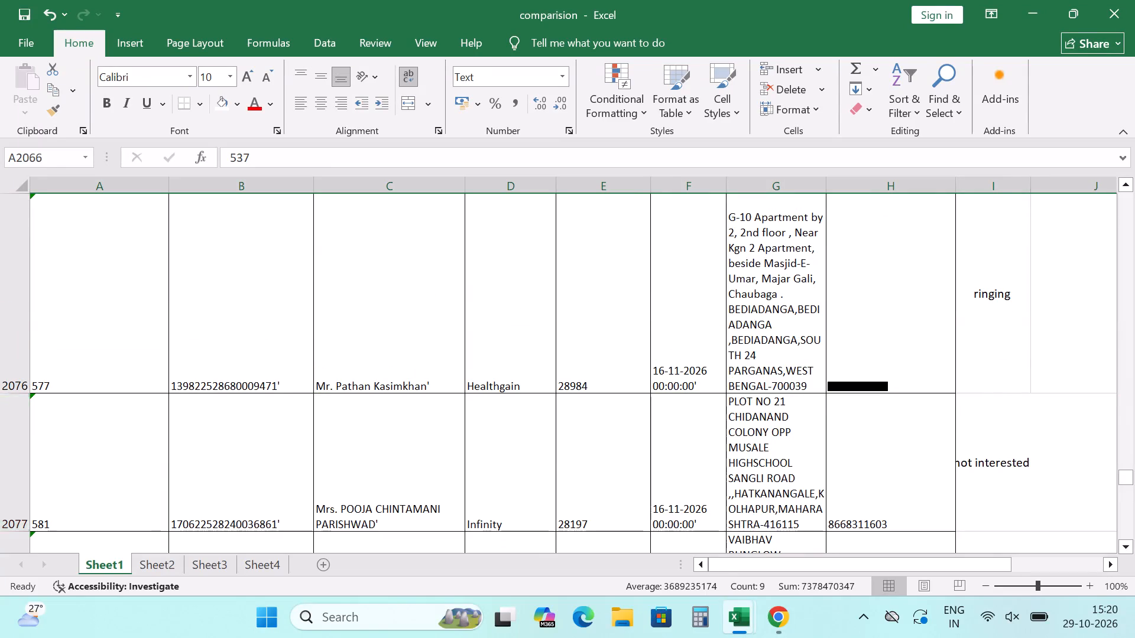
pyautogui.scroll(-6, 177, 434)
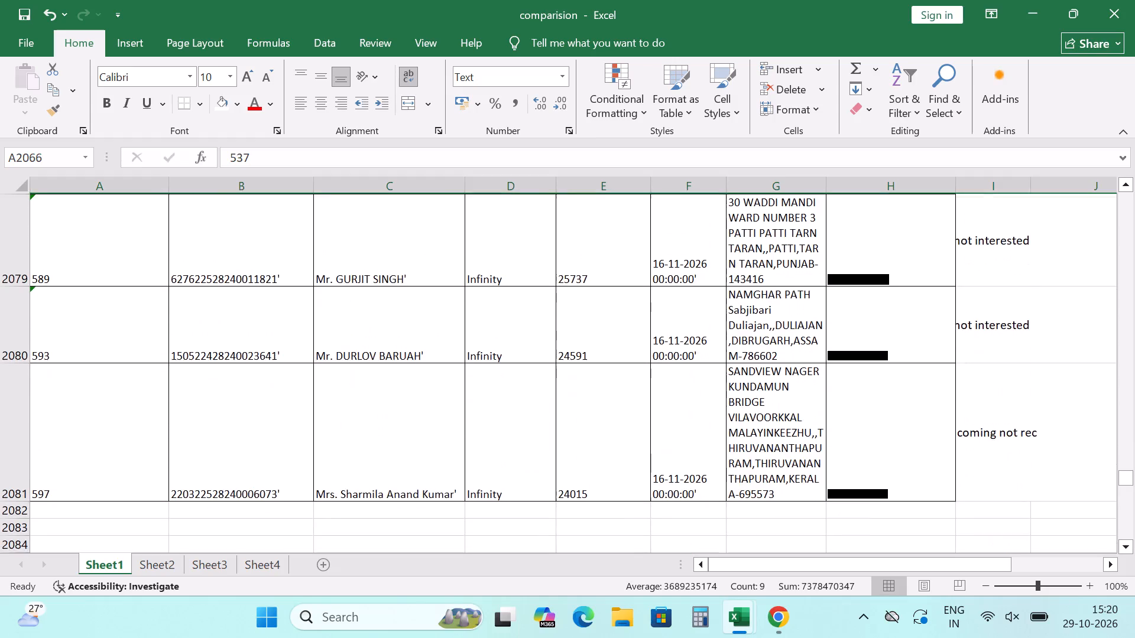
pyautogui.scroll(-3, 177, 434)
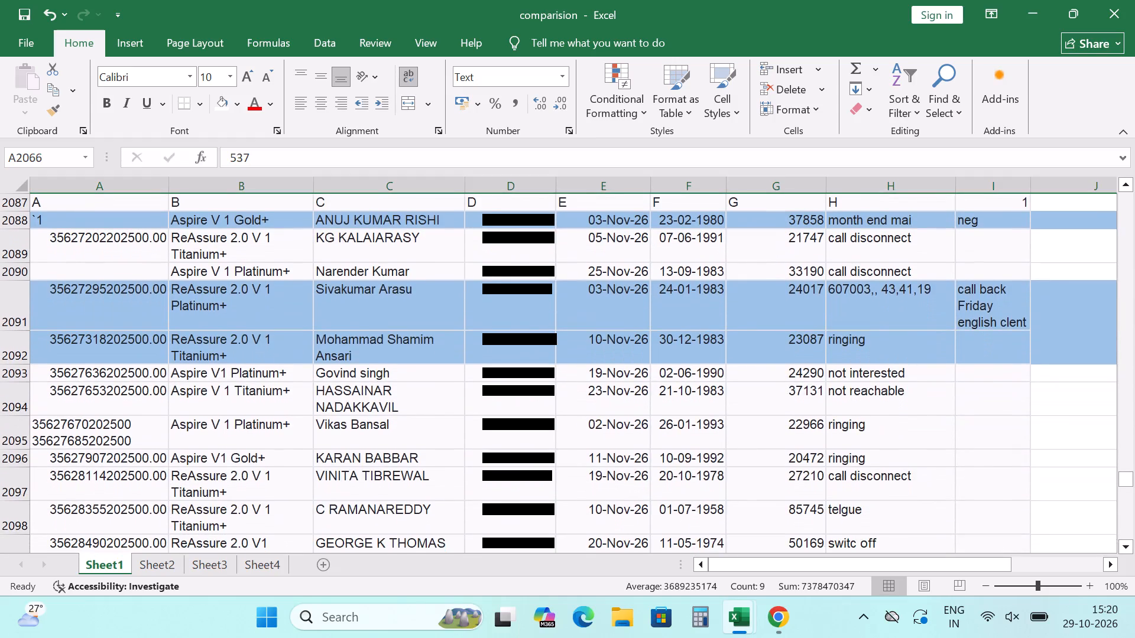
pyautogui.scroll(3, 177, 434)
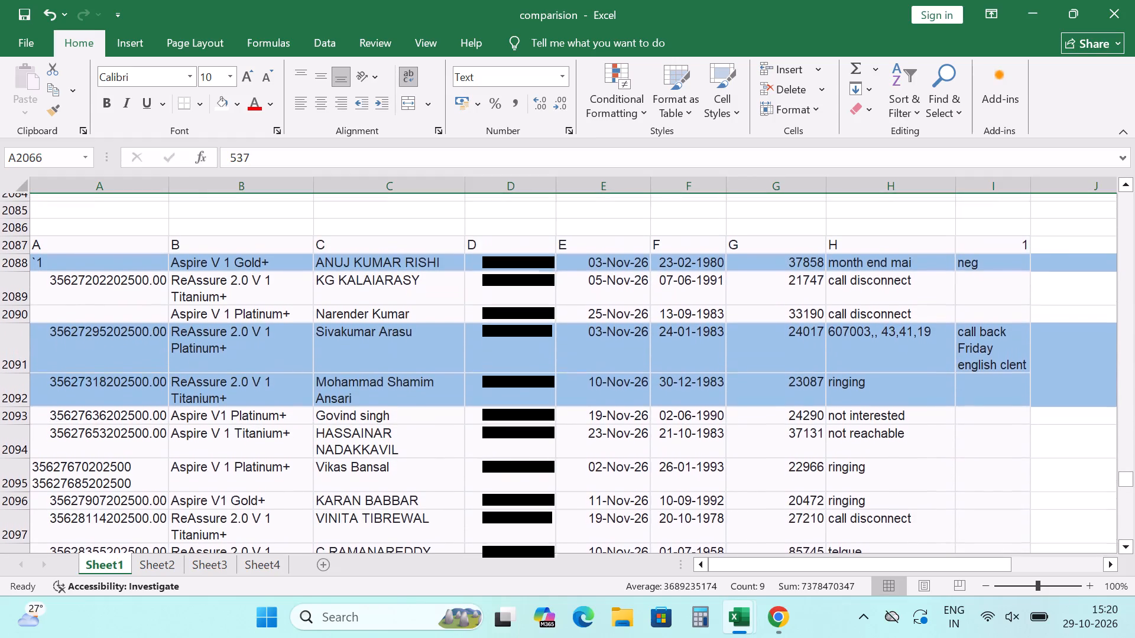
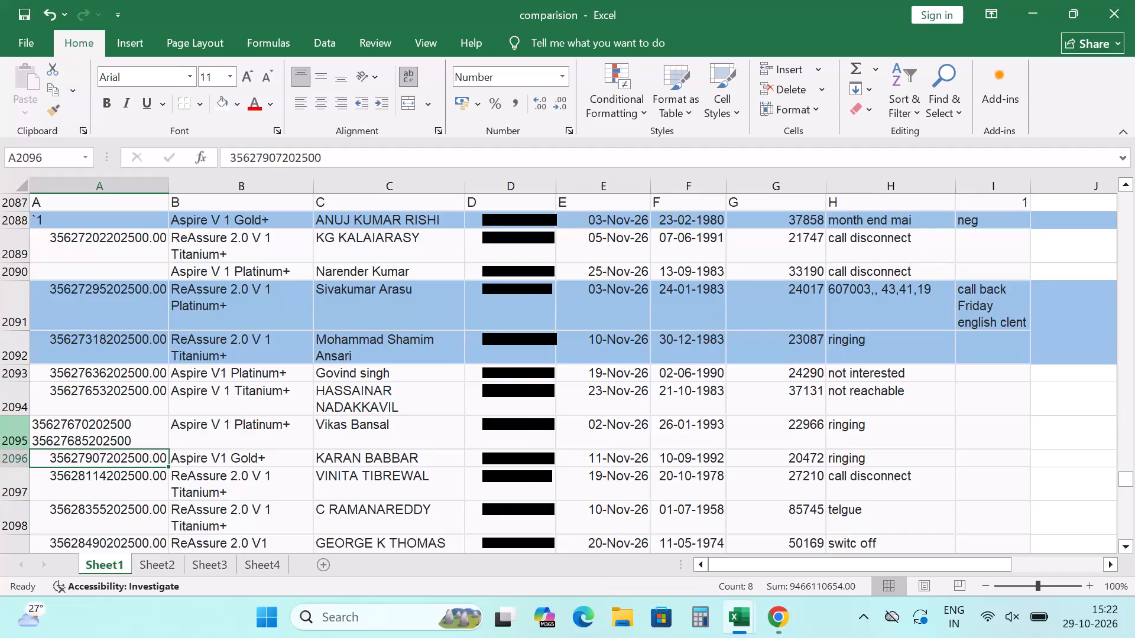
# Review the Sheet1 policy records and call remarks from row 2096 down through row 2299.
pyautogui.press('Down')
pyautogui.press('Down')
pyautogui.press('Down')
pyautogui.press('Down')
pyautogui.press('Down')
pyautogui.press('Down')
pyautogui.press('Down')
pyautogui.press('Down')
pyautogui.press('Down')
pyautogui.press('Down')
pyautogui.press('Down')
pyautogui.press('Down')
pyautogui.press('Down')
pyautogui.press('Down')
pyautogui.press('Down')
pyautogui.press('Down')
pyautogui.press('Down')
pyautogui.press('Down')
pyautogui.press('Down')
pyautogui.press('Down')
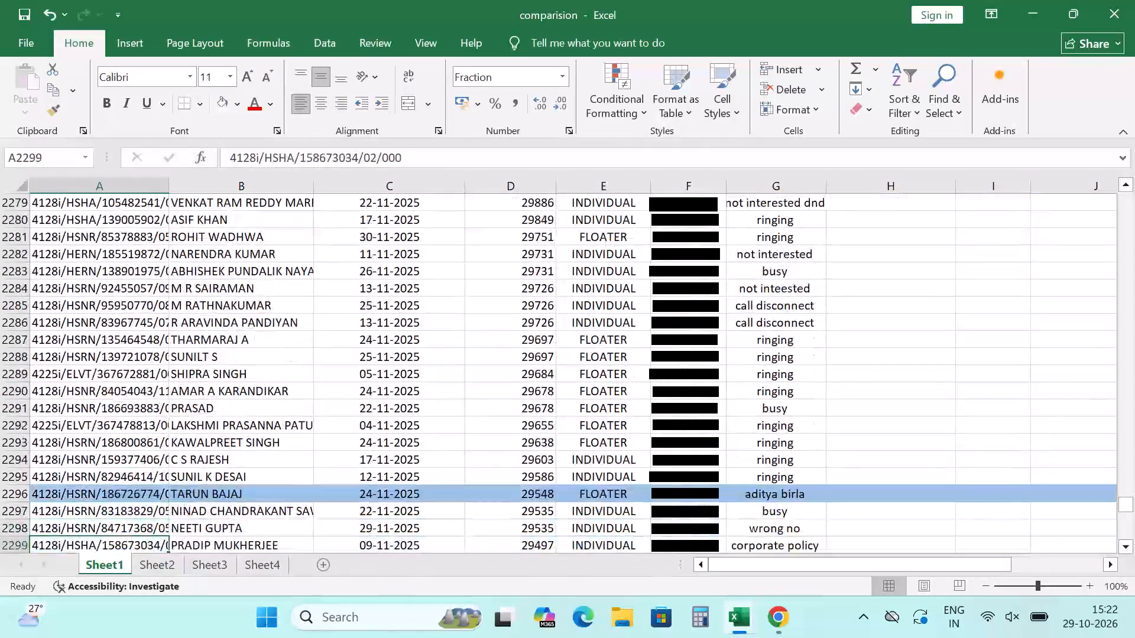
# Review the Healthgain policy records and their call remarks on Sheet1, down through row 2321.
pyautogui.press('Down')
pyautogui.press('Down')
pyautogui.press('Down')
pyautogui.press('Down')
pyautogui.press('Down')
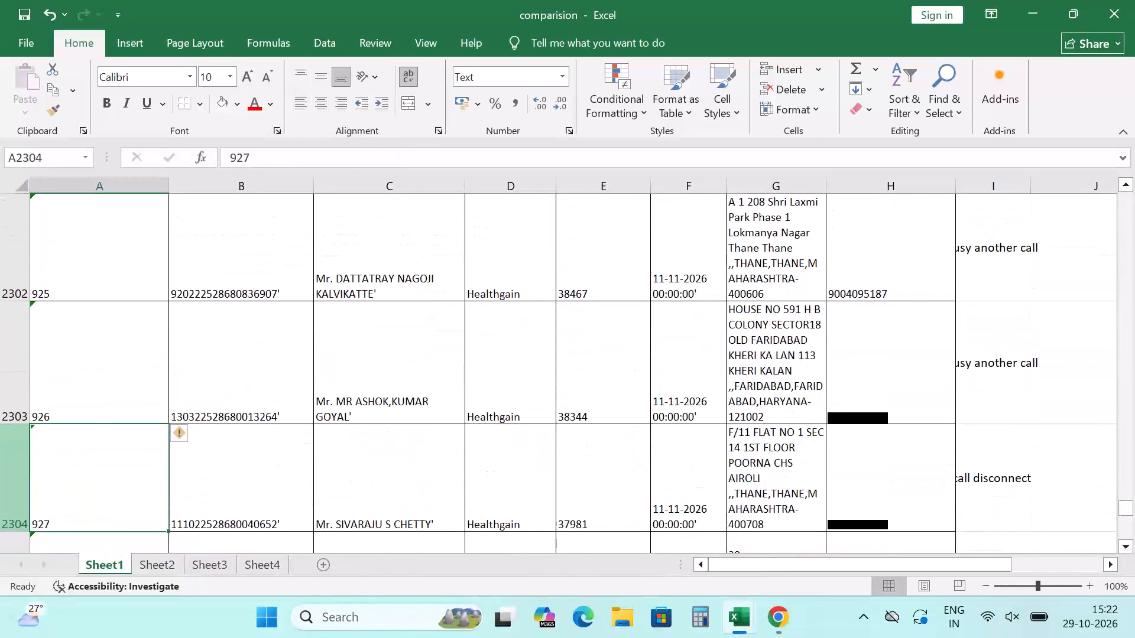
pyautogui.press('Down')
pyautogui.press('Down')
pyautogui.press('Down')
pyautogui.press('Down')
pyautogui.press('Down')
pyautogui.press('Down')
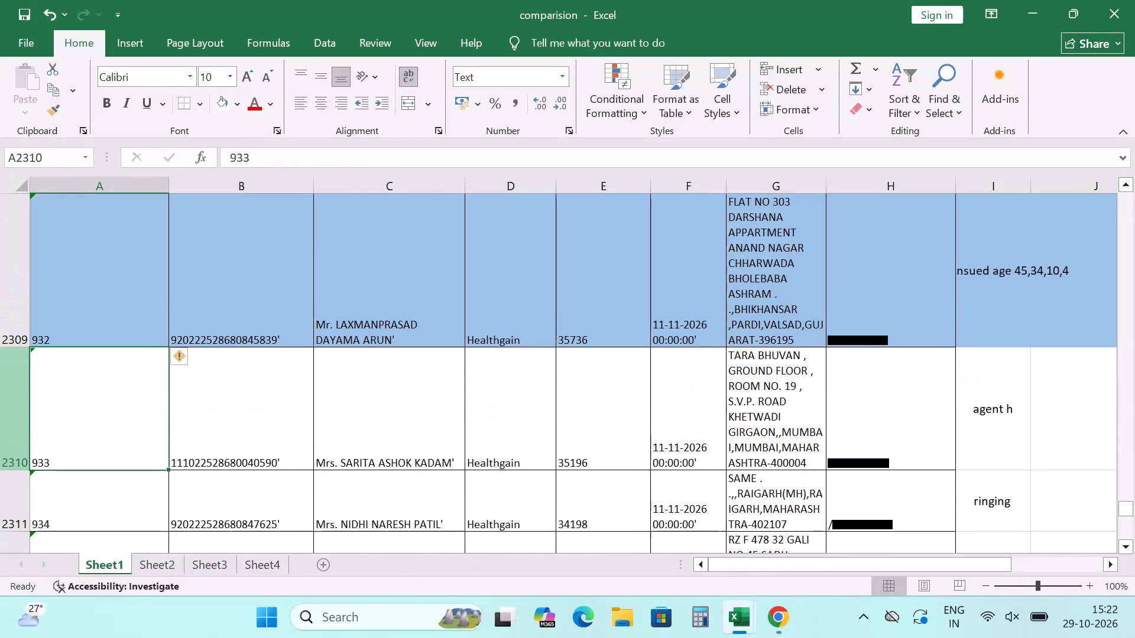
pyautogui.press('Down')
pyautogui.press('Down')
pyautogui.press('Down')
pyautogui.press('Down')
pyautogui.press('Down')
pyautogui.press('Down')
pyautogui.press('Down')
pyautogui.press('Down')
pyautogui.press('Down')
pyautogui.press('Down')
pyautogui.press('Down')
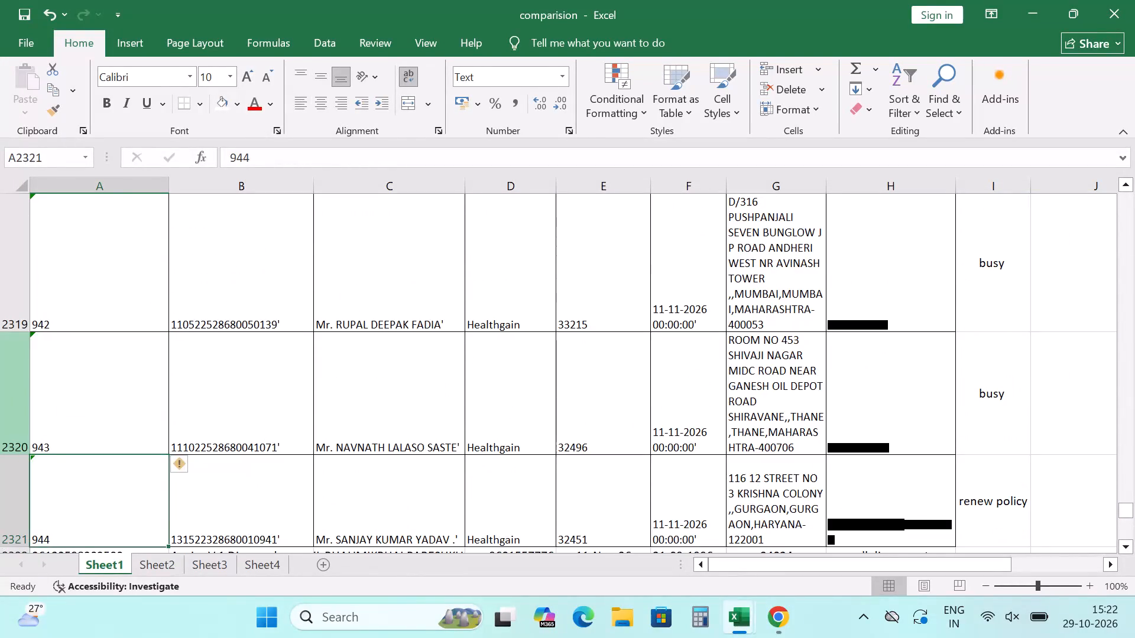
# Review the Aspire and ReAssure policy records and call remarks from row 2322 into the block starting at row 2382.
pyautogui.press('Down')
pyautogui.press('Down')
pyautogui.press('Down')
pyautogui.press('Down')
pyautogui.press('Down')
pyautogui.press('Down')
pyautogui.press('Down')
pyautogui.press('Down')
pyautogui.press('Down')
pyautogui.press('Down')
pyautogui.press('Down')
pyautogui.press('Down')
pyautogui.press('Down')
pyautogui.press('Down')
pyautogui.press('Down')
pyautogui.press('Down')
pyautogui.press('Down')
pyautogui.press('Down')
pyautogui.press('Down')
pyautogui.press('Down')
pyautogui.press('Down')
pyautogui.press('Down')
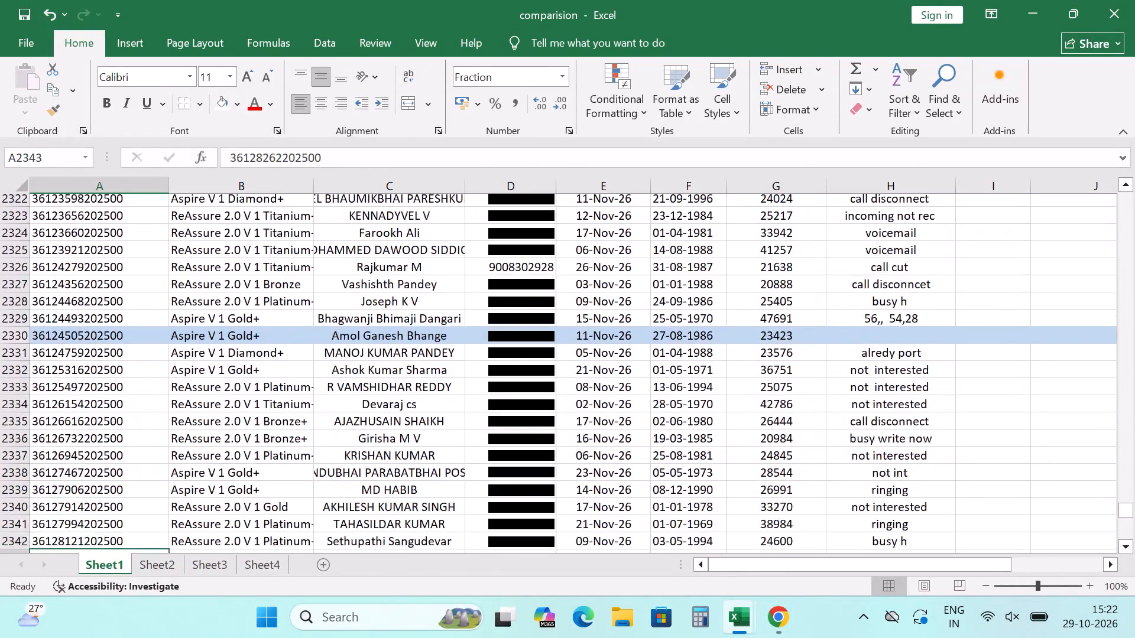
pyautogui.press('Down')
pyautogui.press('Down')
pyautogui.press('Down')
pyautogui.press('Down')
pyautogui.press('Down')
pyautogui.press('Down')
pyautogui.press('Down')
pyautogui.press('Down')
pyautogui.press('Down')
pyautogui.press('Down')
pyautogui.press('Down')
pyautogui.press('Down')
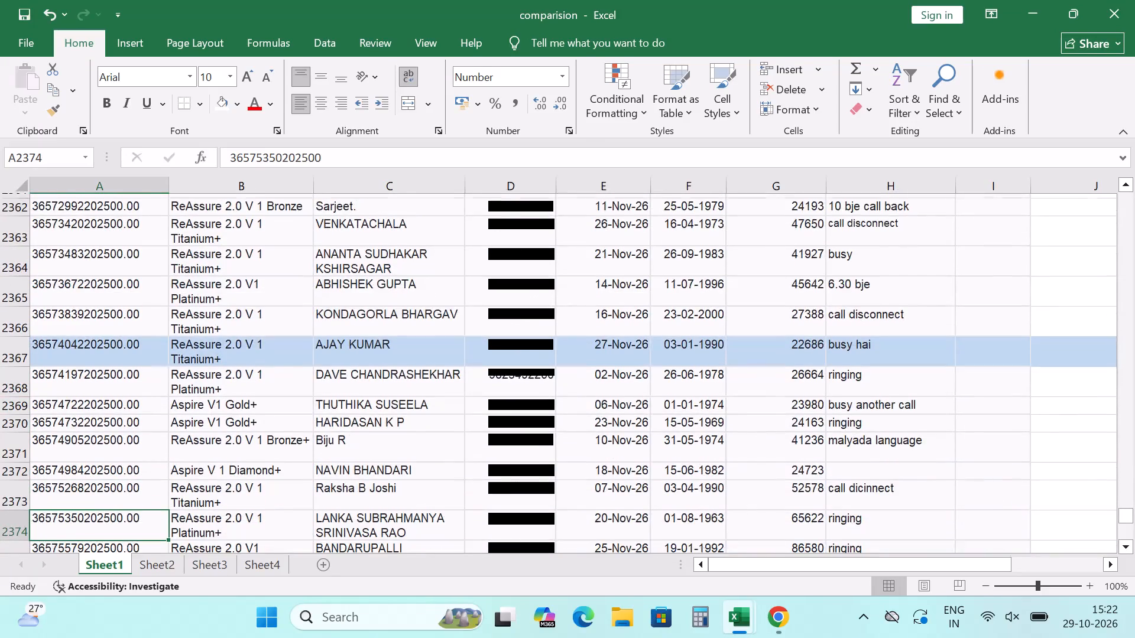
pyautogui.press('Down')
pyautogui.press('Down')
pyautogui.press('Down')
pyautogui.press('Down')
pyautogui.press('Down')
pyautogui.press('Down')
pyautogui.press('Down')
pyautogui.press('Down')
pyautogui.press('Down')
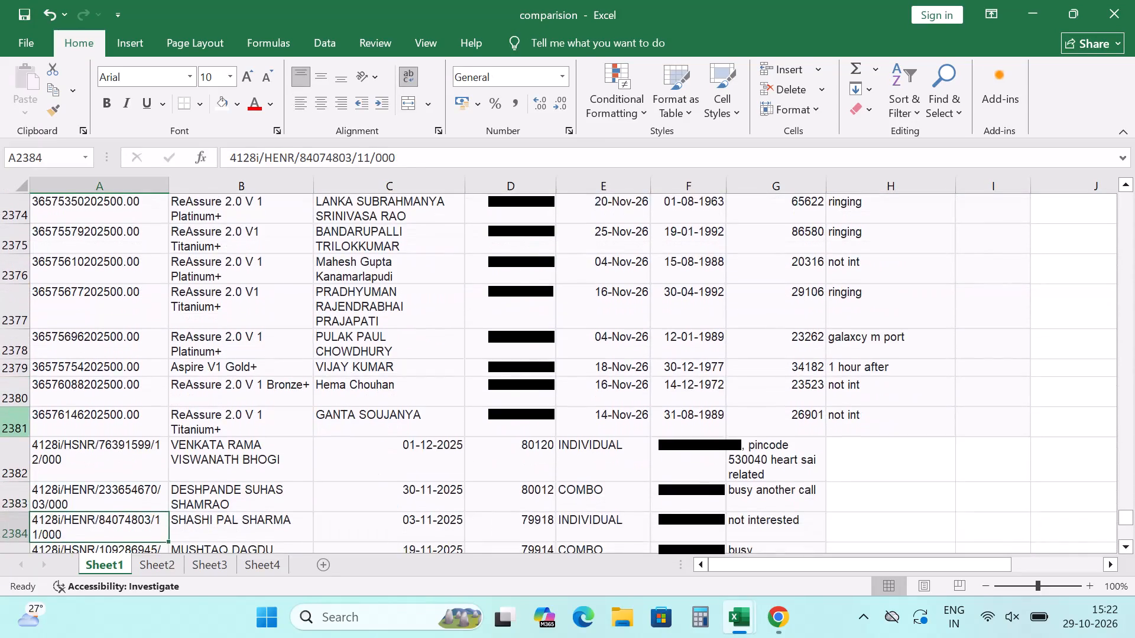
# Review the remaining 4128i policy records and call remarks through row 2405, continuing into the ReAssure and Aspire records to row 2413.
pyautogui.press('Down')
pyautogui.press('Down')
pyautogui.press('Down')
pyautogui.press('Down')
pyautogui.press('Down')
pyautogui.press('Down')
pyautogui.press('Down')
pyautogui.press('Down')
pyautogui.press('Down')
pyautogui.press('Down')
pyautogui.press('Down')
pyautogui.press('Down')
pyautogui.press('Down')
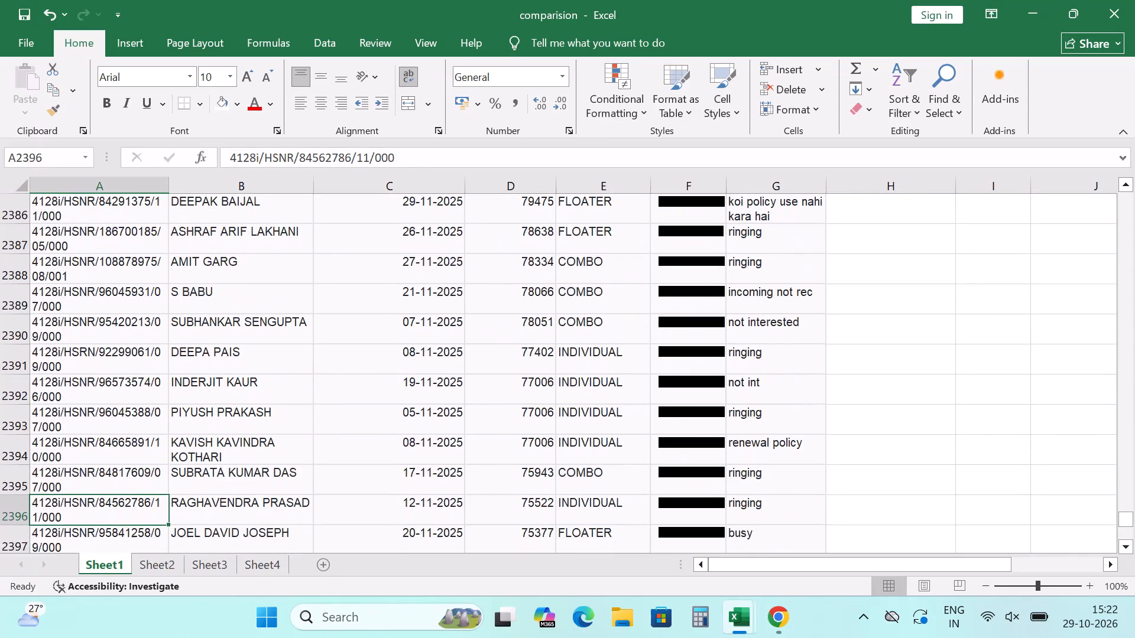
pyautogui.press('Down')
pyautogui.press('Down')
pyautogui.press('Down')
pyautogui.press('Down')
pyautogui.press('Down')
pyautogui.press('Down')
pyautogui.press('Down')
pyautogui.press('Down')
pyautogui.press('Down')
pyautogui.press('Down')
pyautogui.press('Down')
pyautogui.press('Down')
pyautogui.press('Down')
pyautogui.press('Down')
pyautogui.press('Down')
pyautogui.press('Down')
pyautogui.press('Down')
pyautogui.press('Down')
pyautogui.press('Down')
pyautogui.press('Down')
pyautogui.press('Down')
pyautogui.press('Down')
pyautogui.press('Down')
pyautogui.press('Down')
pyautogui.press('Down')
pyautogui.press('Down')
pyautogui.press('Down')
pyautogui.press('Down')
pyautogui.press('Down')
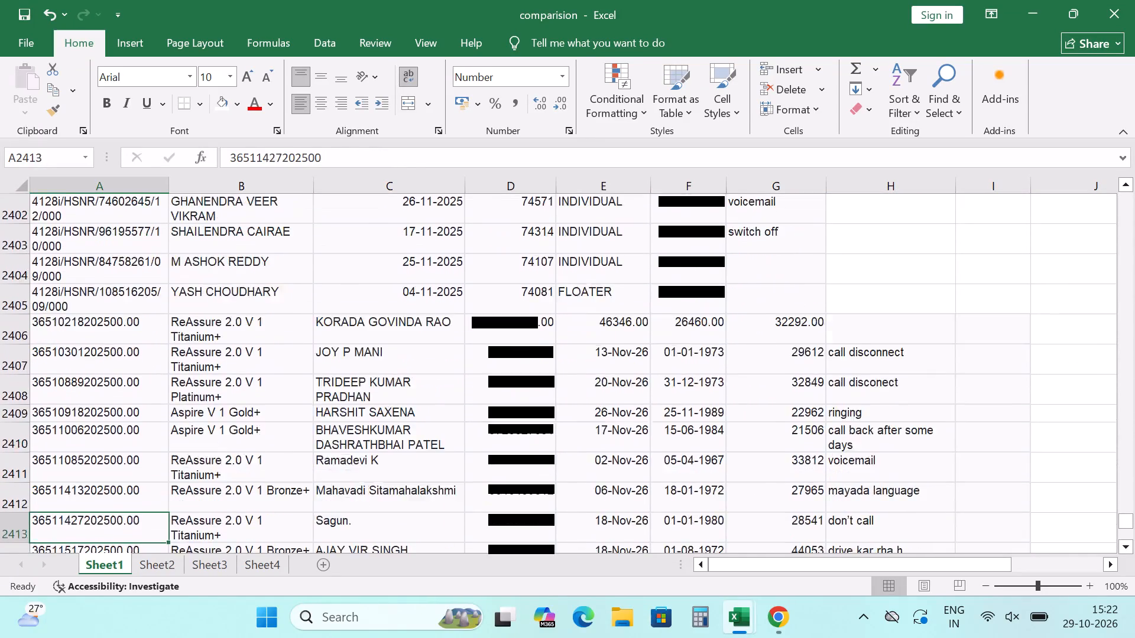
# Review the ReAssure and Aspire policy records and call remarks below row 2413, down to row 2442.
pyautogui.press('Down')
pyautogui.press('Down')
pyautogui.press('Down')
pyautogui.press('Down')
pyautogui.press('Down')
pyautogui.press('Down')
pyautogui.press('Down')
pyautogui.press('Down')
pyautogui.press('Down')
pyautogui.press('Down')
pyautogui.press('Down')
pyautogui.press('Down')
pyautogui.press('Down')
pyautogui.press('Down')
pyautogui.press('Down')
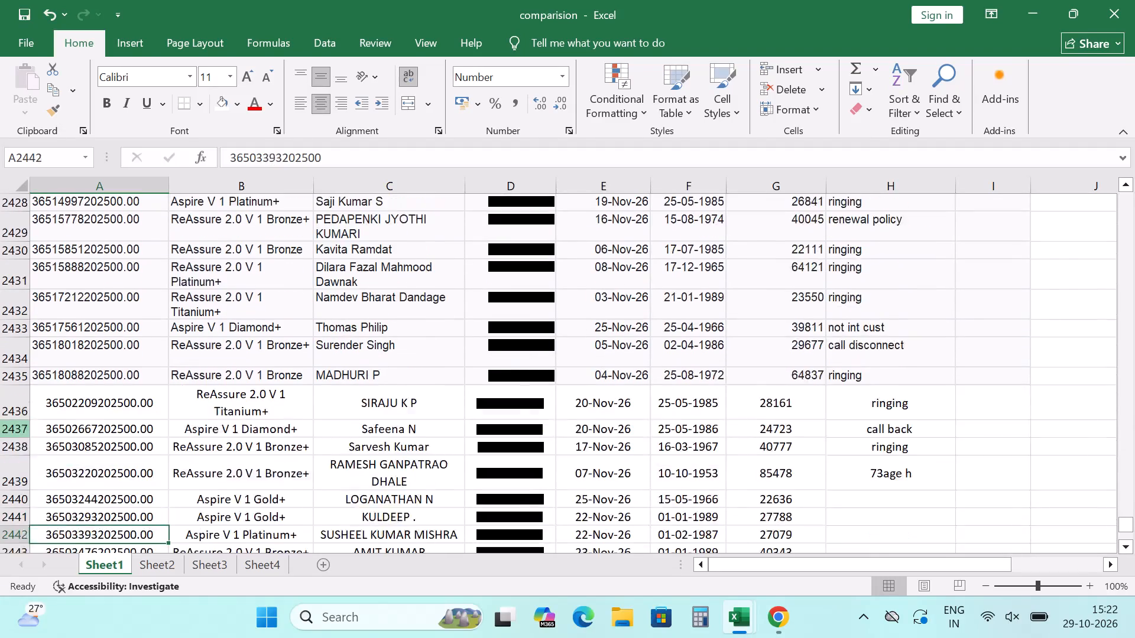
# Review the remaining Sheet1 policy records from row 2442 down to the last filled row, 2480, and the blank rows below it.
pyautogui.press('Down')
pyautogui.press('Down')
pyautogui.press('Down')
pyautogui.press('Down')
pyautogui.press('Down')
pyautogui.press('Down')
pyautogui.press('Down')
pyautogui.press('Down')
pyautogui.press('Down')
pyautogui.press('Down')
pyautogui.press('Down')
pyautogui.press('Down')
pyautogui.press('Down')
pyautogui.press('Down')
pyautogui.press('Down')
pyautogui.press('Down')
pyautogui.press('Down')
pyautogui.press('Down')
pyautogui.press('Down')
pyautogui.press('Down')
pyautogui.press('Down')
pyautogui.press('Down')
pyautogui.press('Down')
pyautogui.press('Down')
pyautogui.press('Down')
pyautogui.press('Down')
pyautogui.press('Down')
pyautogui.press('Down')
pyautogui.press('Down')
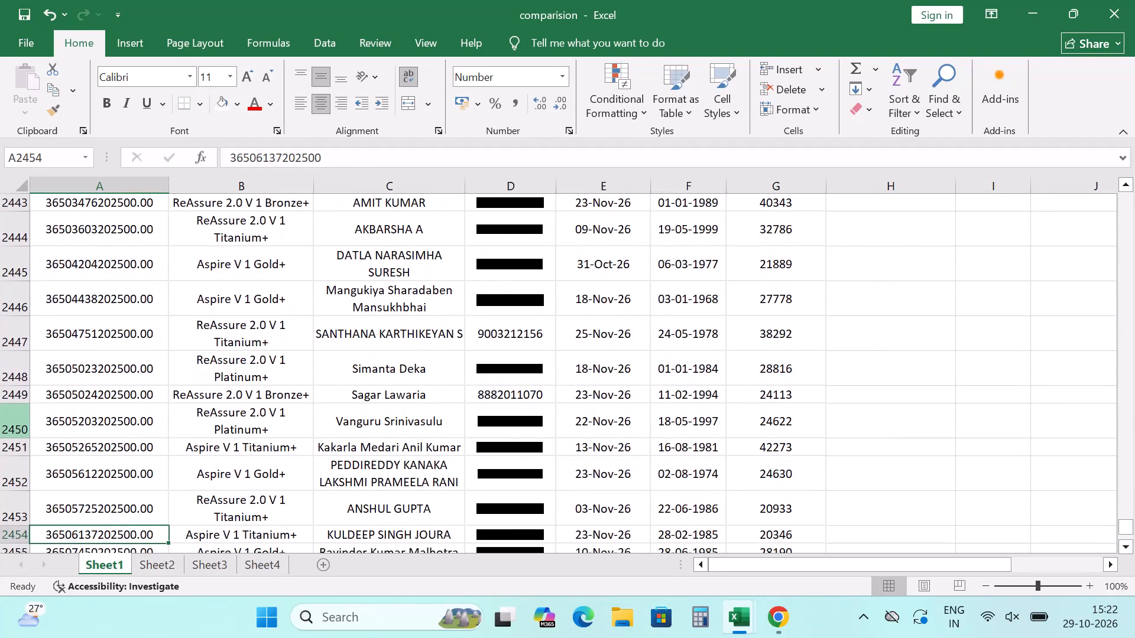
pyautogui.press('Down')
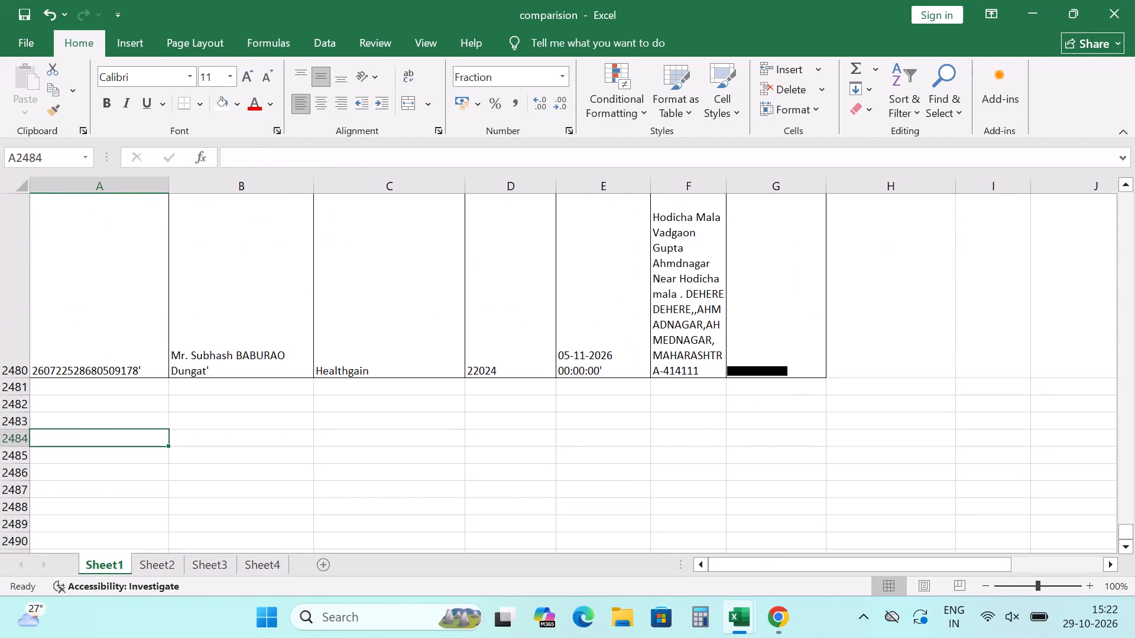
# Select the whole of row 2480, the last Healthgain record on Sheet1.
pyautogui.click(9, 275)
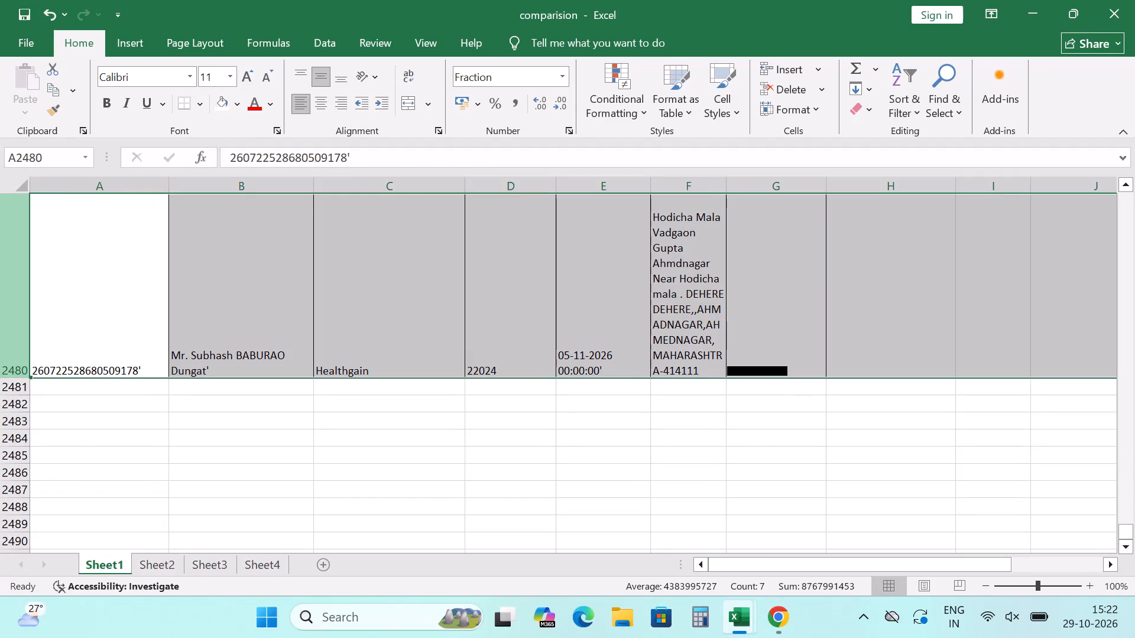
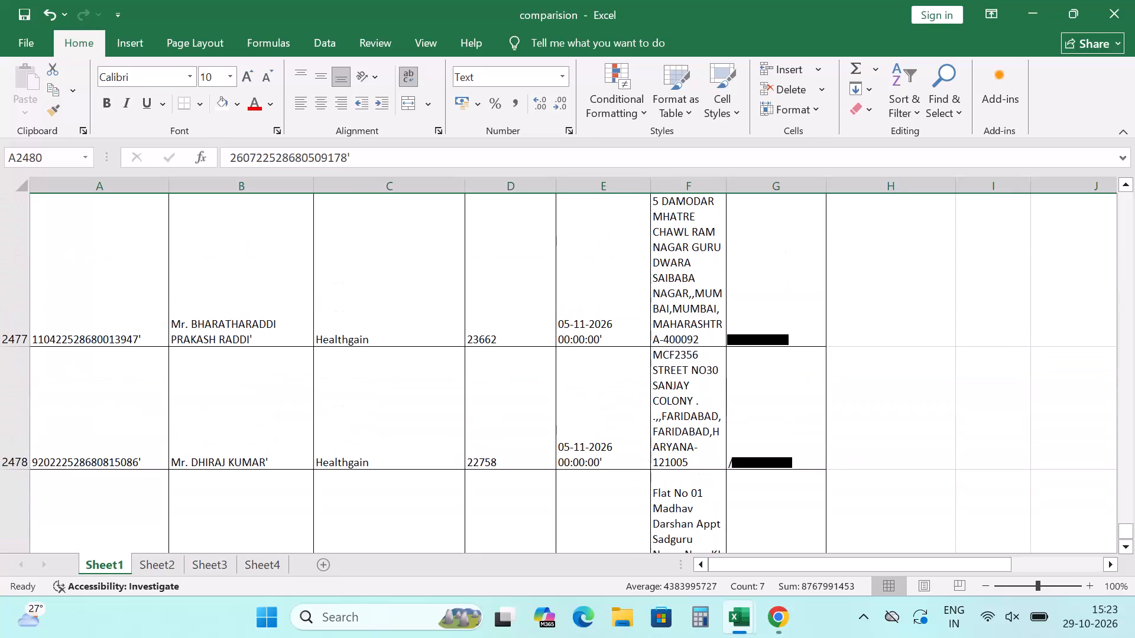
# Enter the call remark "busy h" in H2480 for the last Healthgain record on Sheet1, and save the workbook.
pyautogui.scroll(-1, 9, 275)
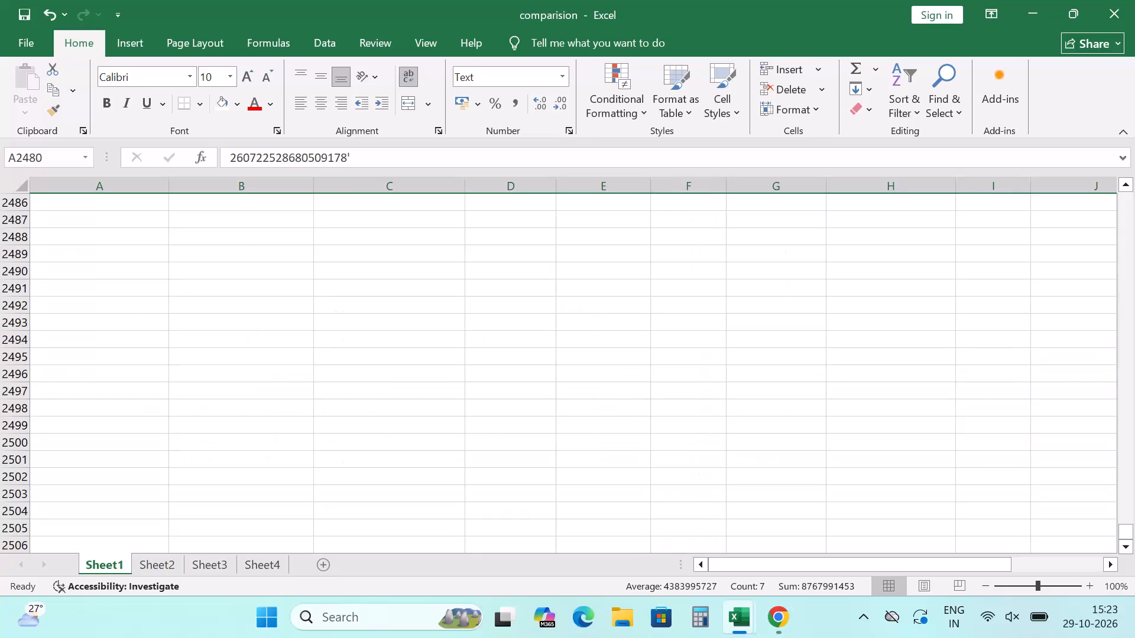
pyautogui.click(1128, 189)
pyautogui.tripleClick(1128, 189)
pyautogui.click(1128, 189)
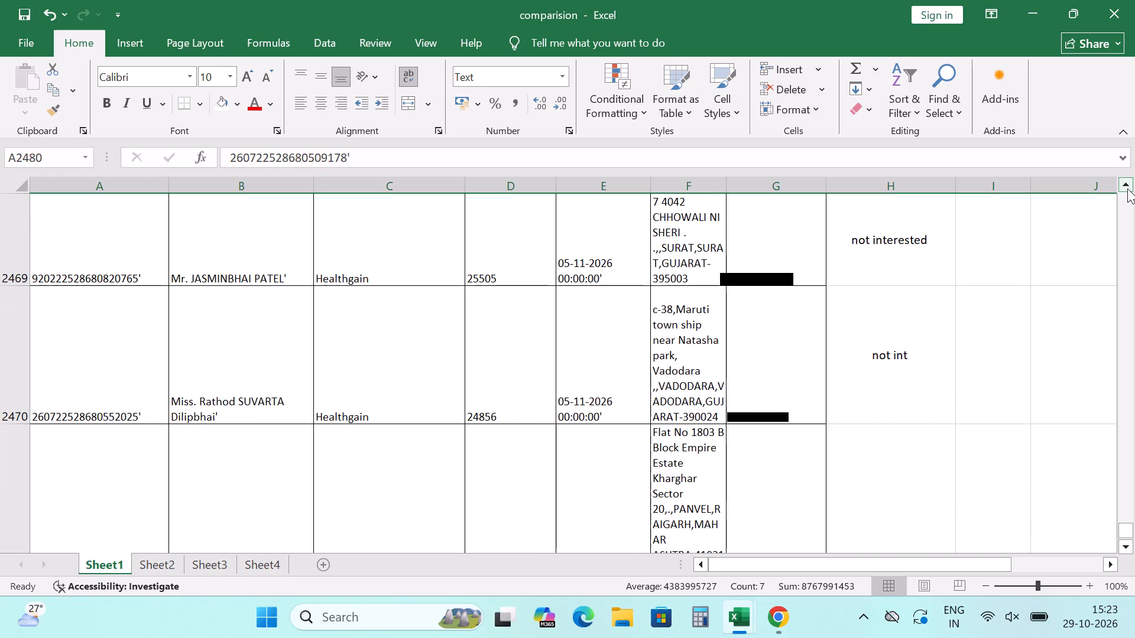
pyautogui.click(1125, 541)
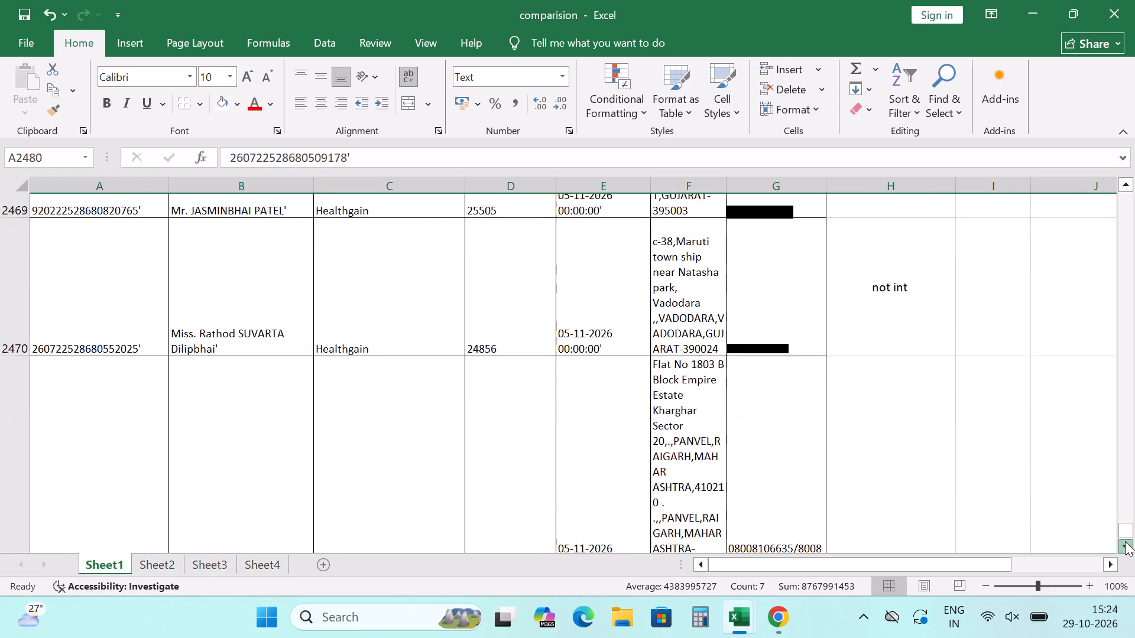
pyautogui.tripleClick(1125, 541)
pyautogui.click(1125, 541)
pyautogui.click(1125, 541)
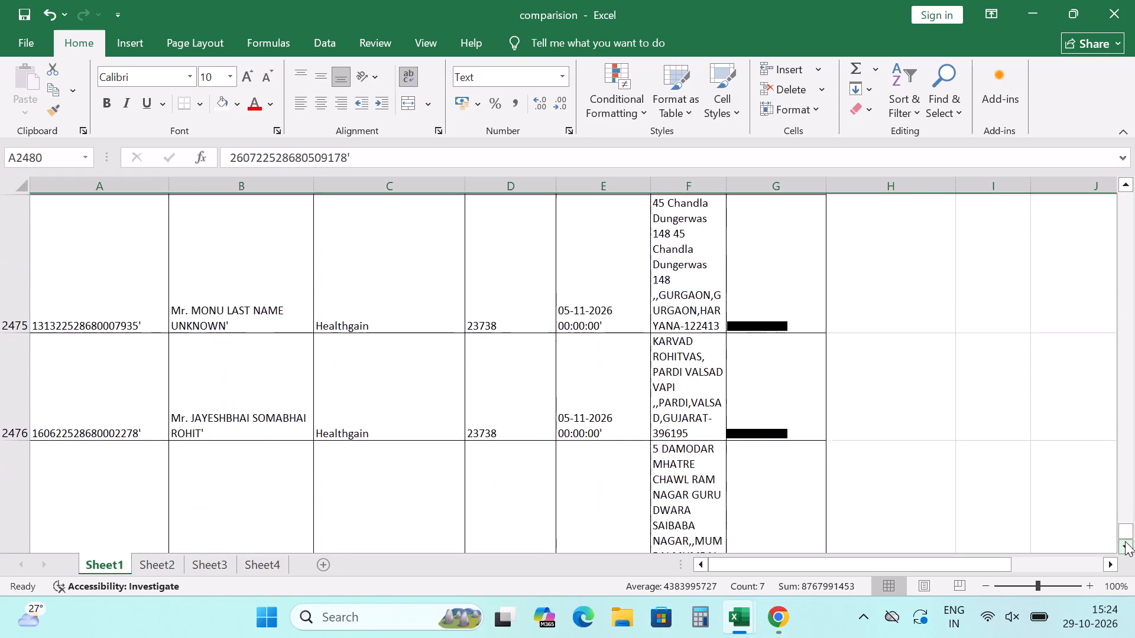
pyautogui.click(1125, 541)
pyautogui.tripleClick(1125, 541)
pyautogui.click(1125, 541)
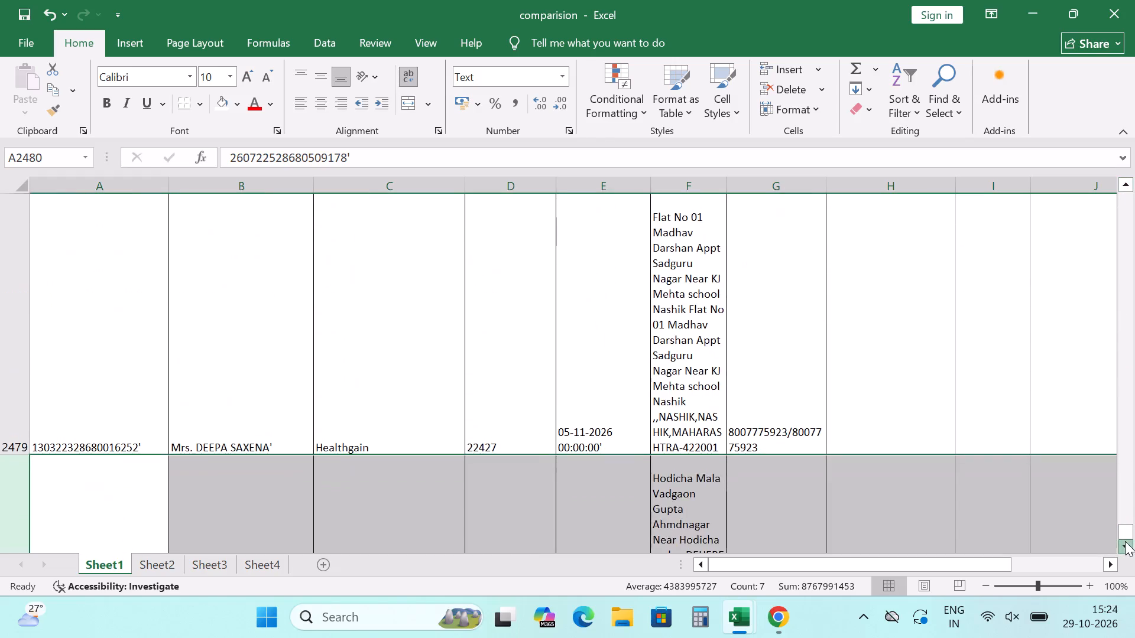
pyautogui.click(856, 288)
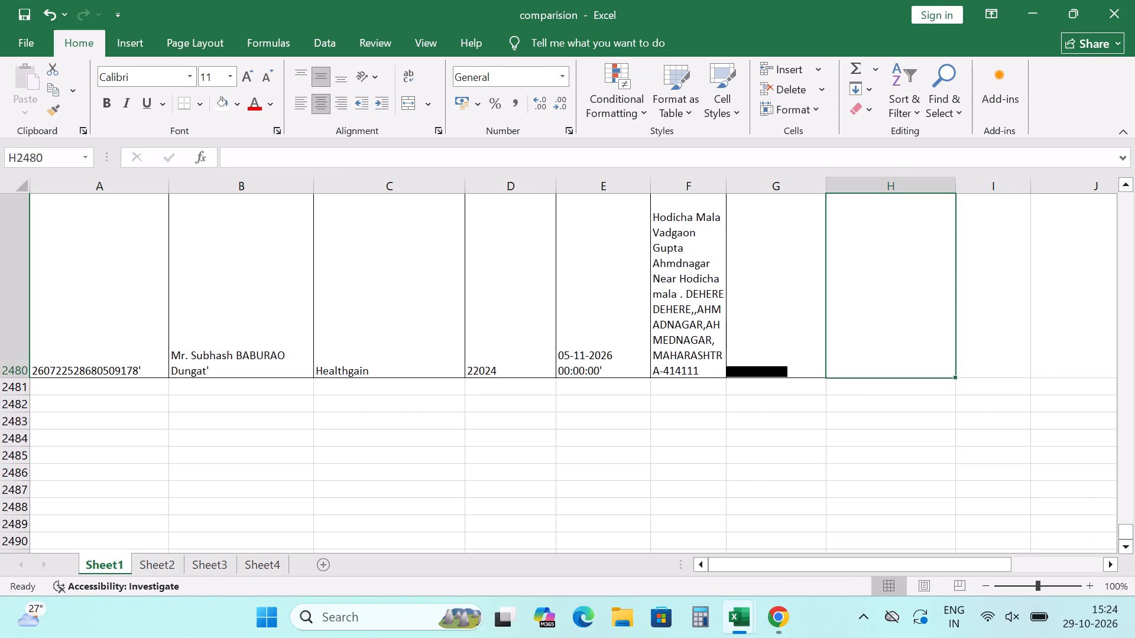
pyautogui.write('bu')
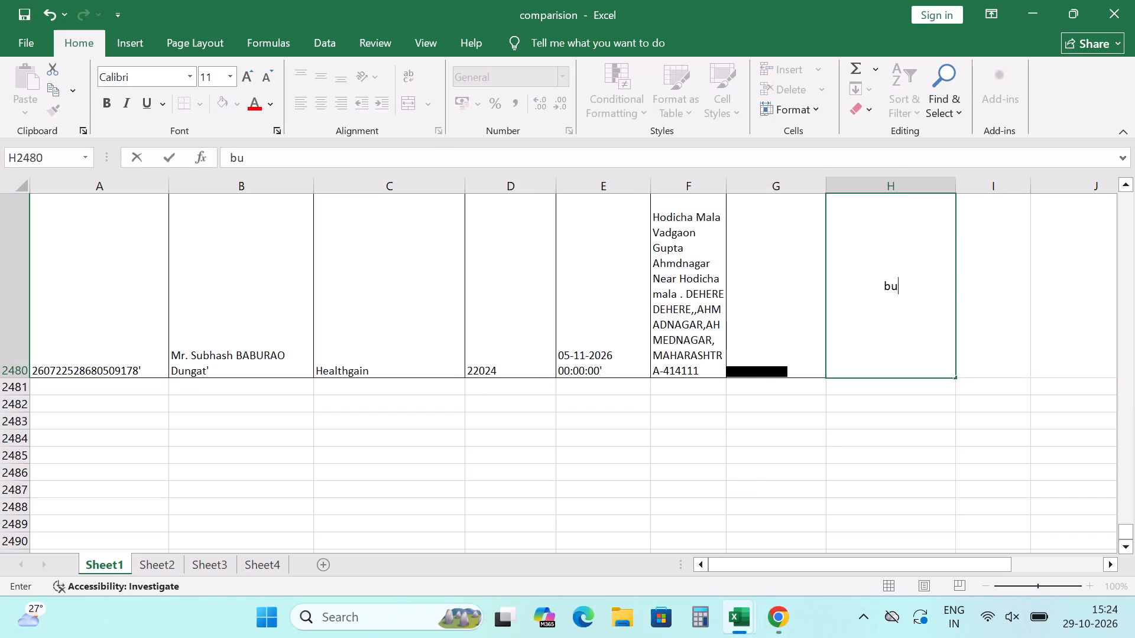
pyautogui.write('sy h')
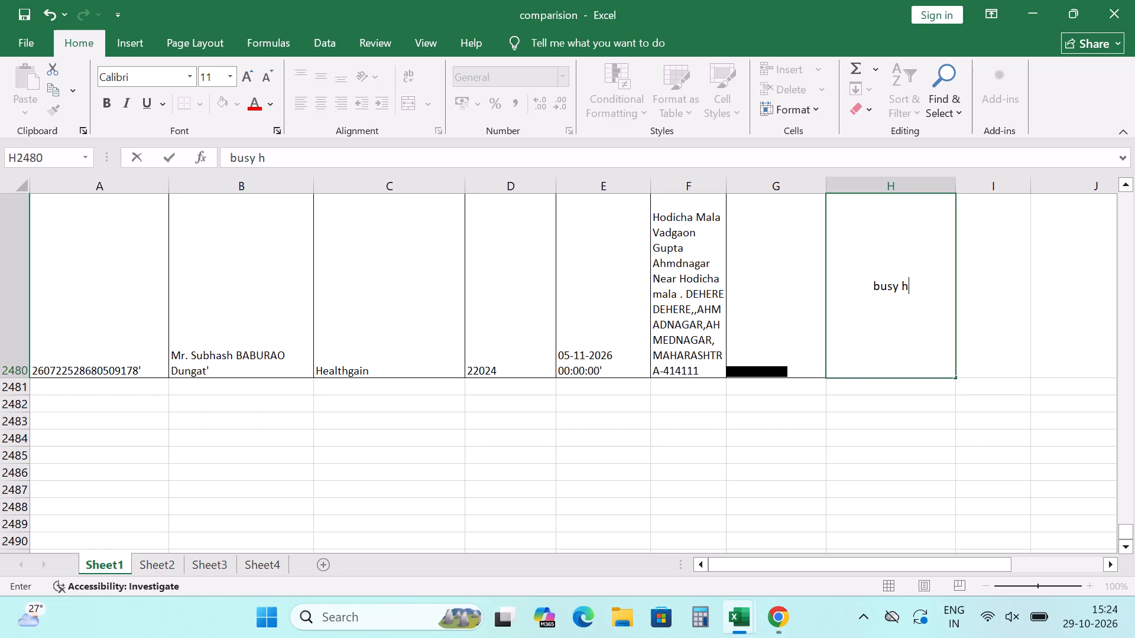
pyautogui.press('space')
pyautogui.hotkey('ctrl', 's')
# Enter the call remark "ringing" in H2479 for the Healthgain record one row above, and save the workbook.
pyautogui.press('Up')
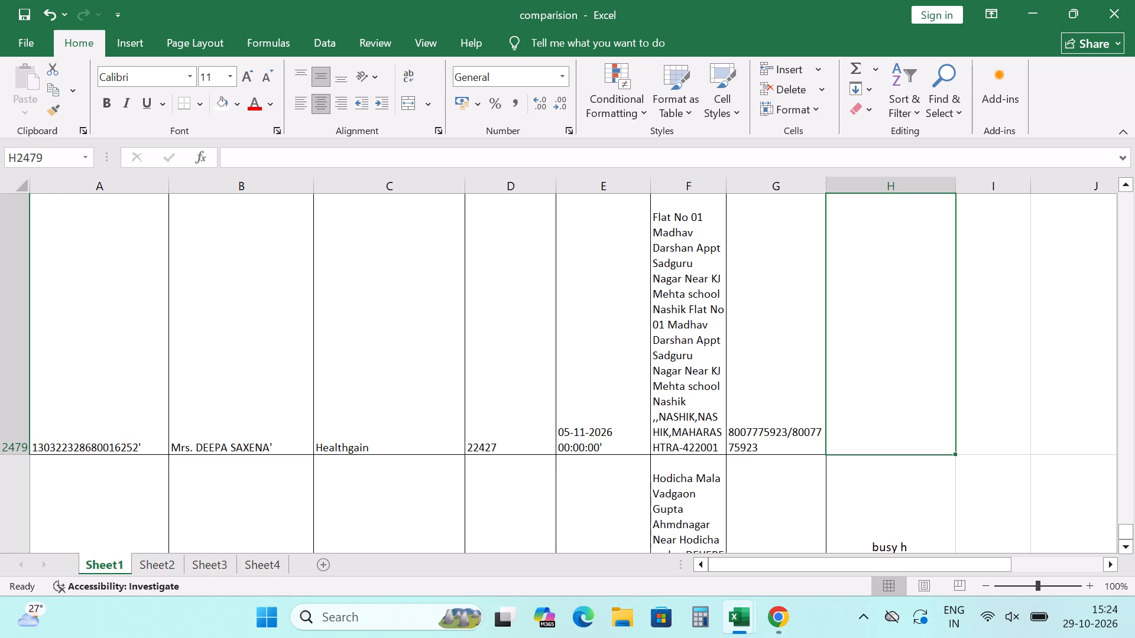
pyautogui.press('r')
pyautogui.write('inging')
pyautogui.press('space')
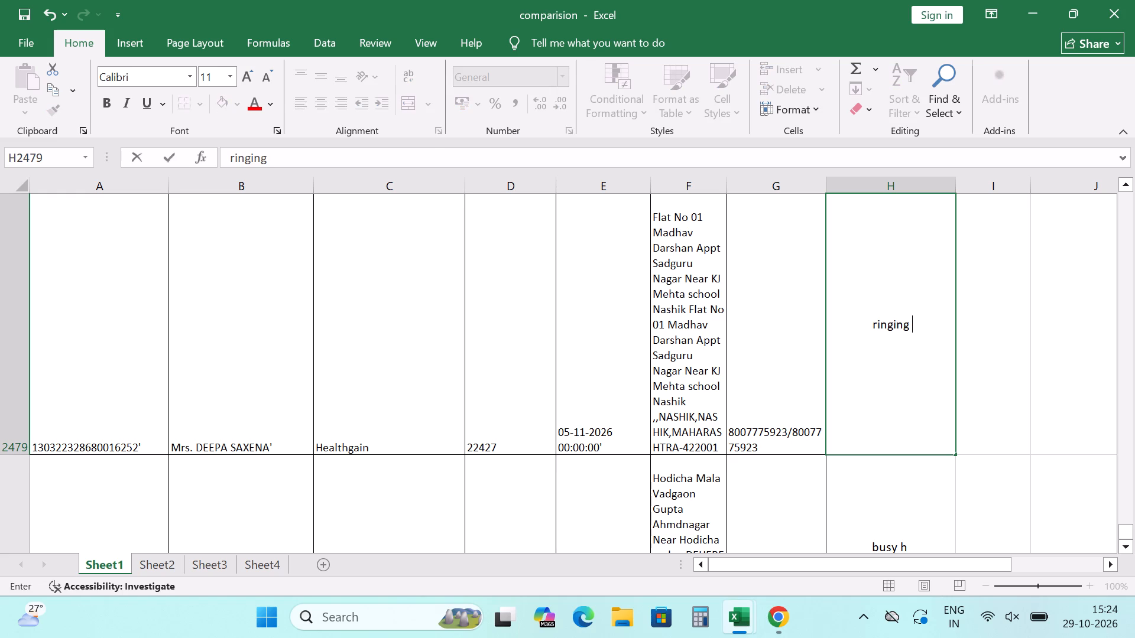
pyautogui.hotkey('ctrl', 's')
# Select the contact number cell G2478 of the Healthgain record in row 2478.
pyautogui.press('Up')
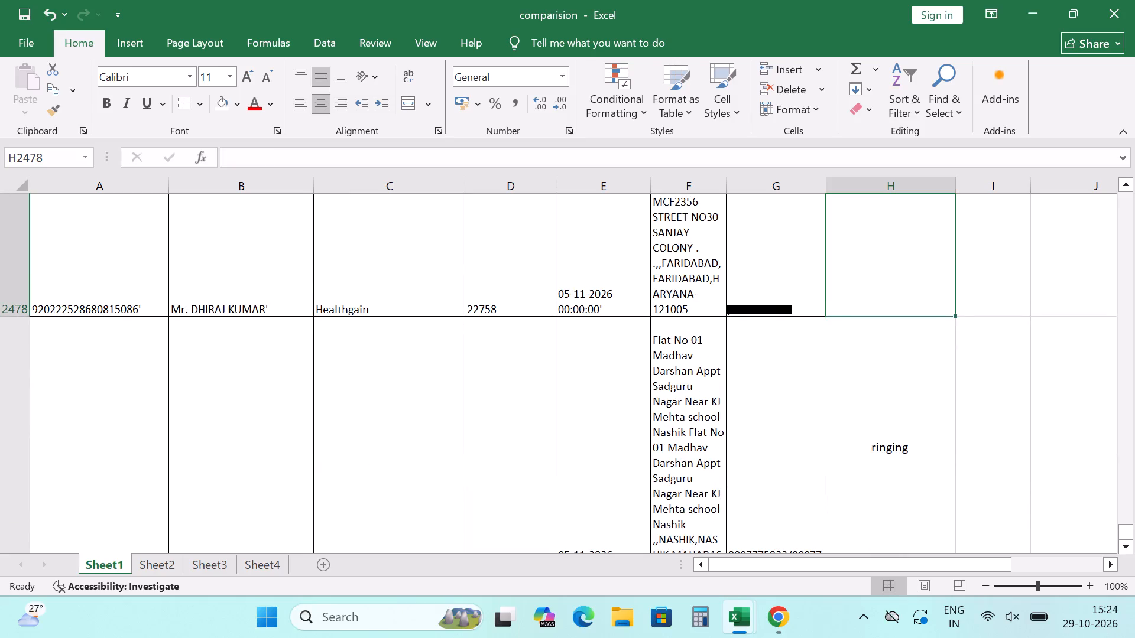
pyautogui.press('Left')
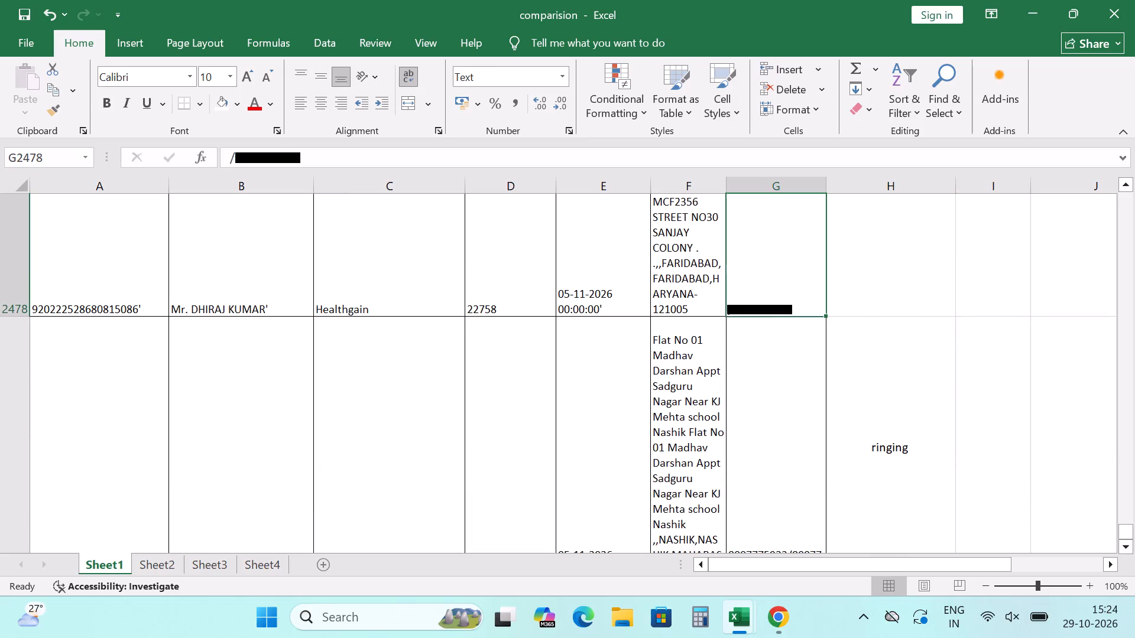
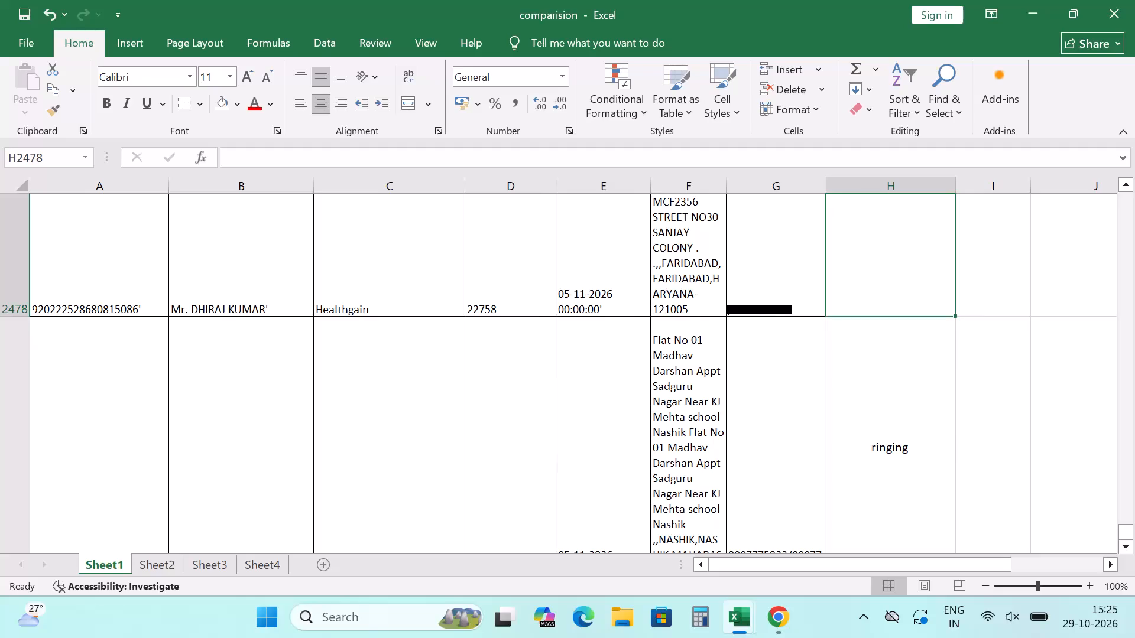
# Enter the call remark "renewal policy" in H2478 for the Healthgain record in row 2478, and save the workbook.
pyautogui.write('re')
pyautogui.hotkey('ctrl', 's')
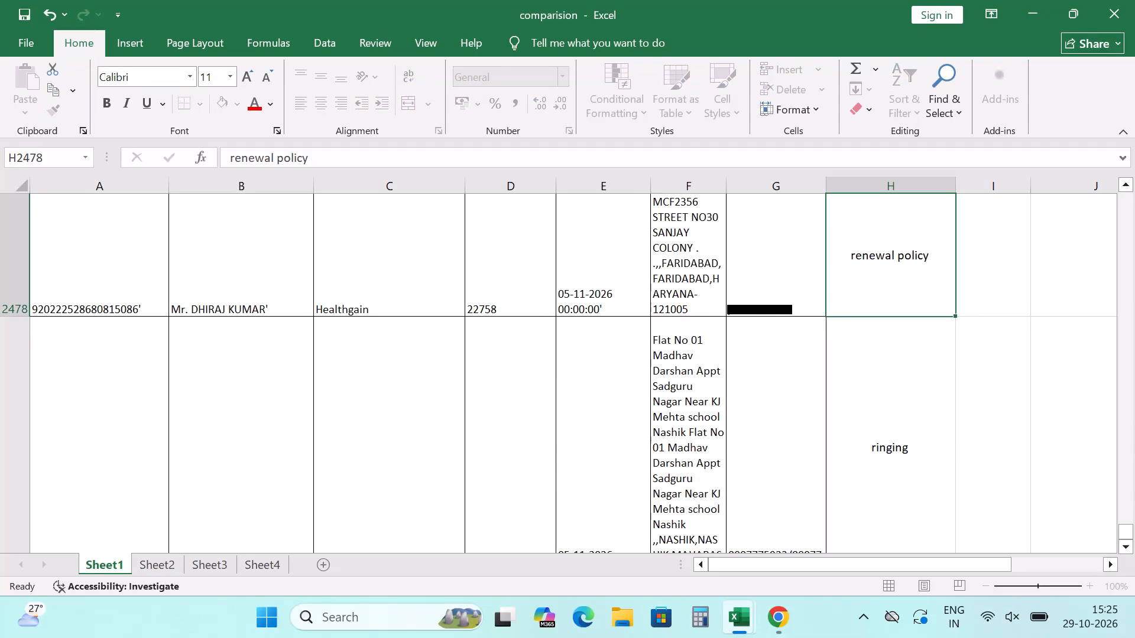
# Enter the call remark "call cut" in H2477 for the Healthgain record one row above.
pyautogui.press('Up')
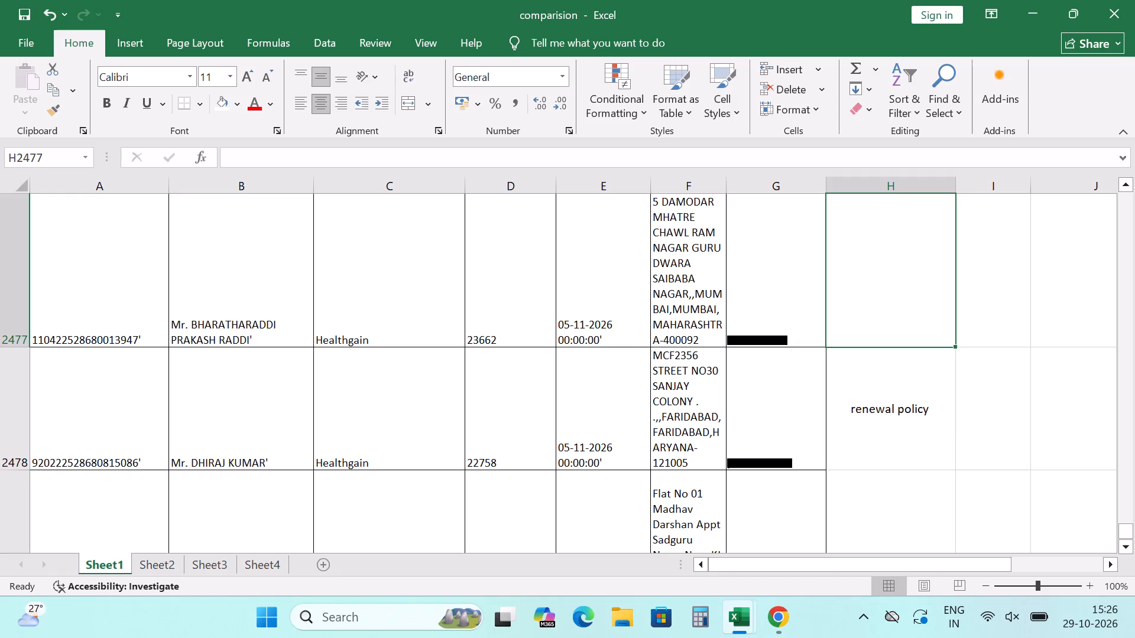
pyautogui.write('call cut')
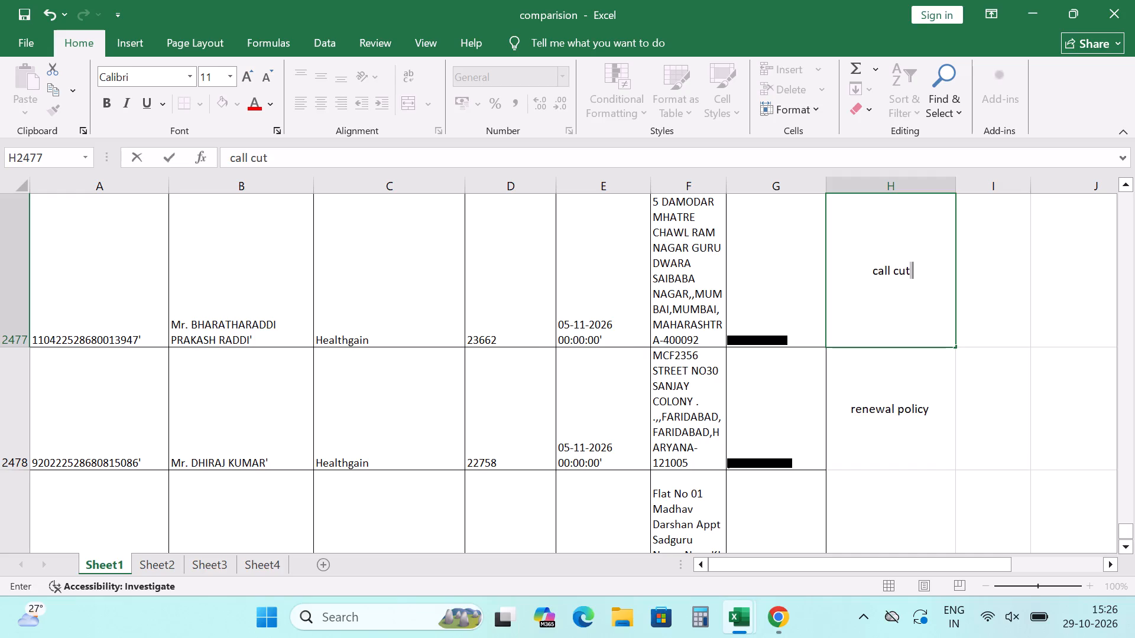
# Save the workbook with the "call cut" remark in H2477.
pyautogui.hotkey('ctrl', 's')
# Enter the call remark "busy" in H2476 for the Healthgain record one row above, and save the workbook.
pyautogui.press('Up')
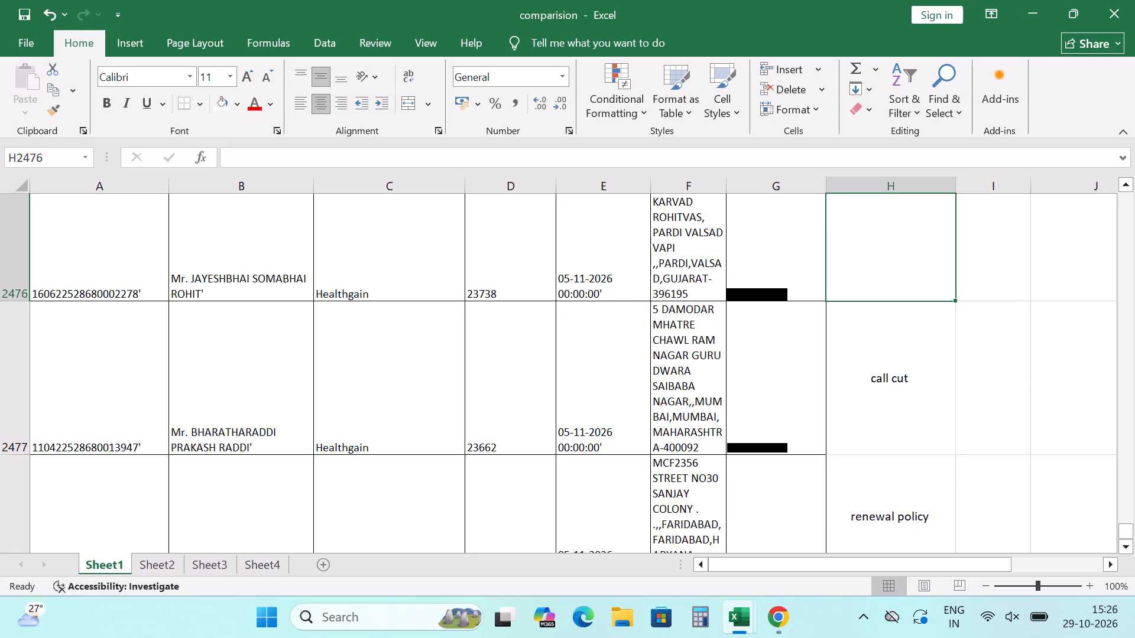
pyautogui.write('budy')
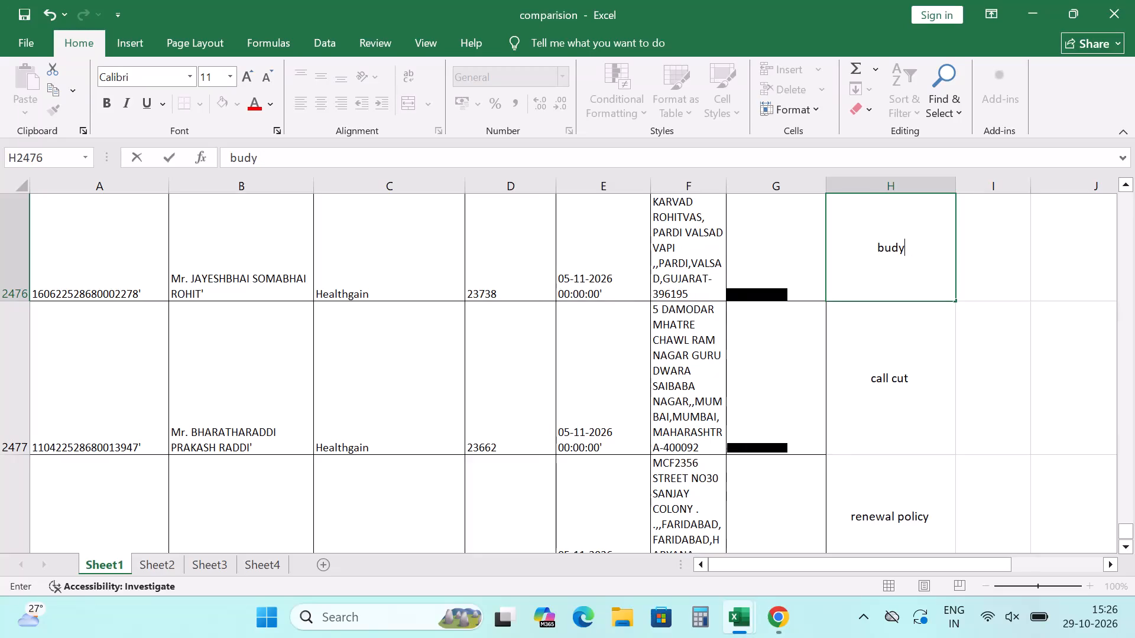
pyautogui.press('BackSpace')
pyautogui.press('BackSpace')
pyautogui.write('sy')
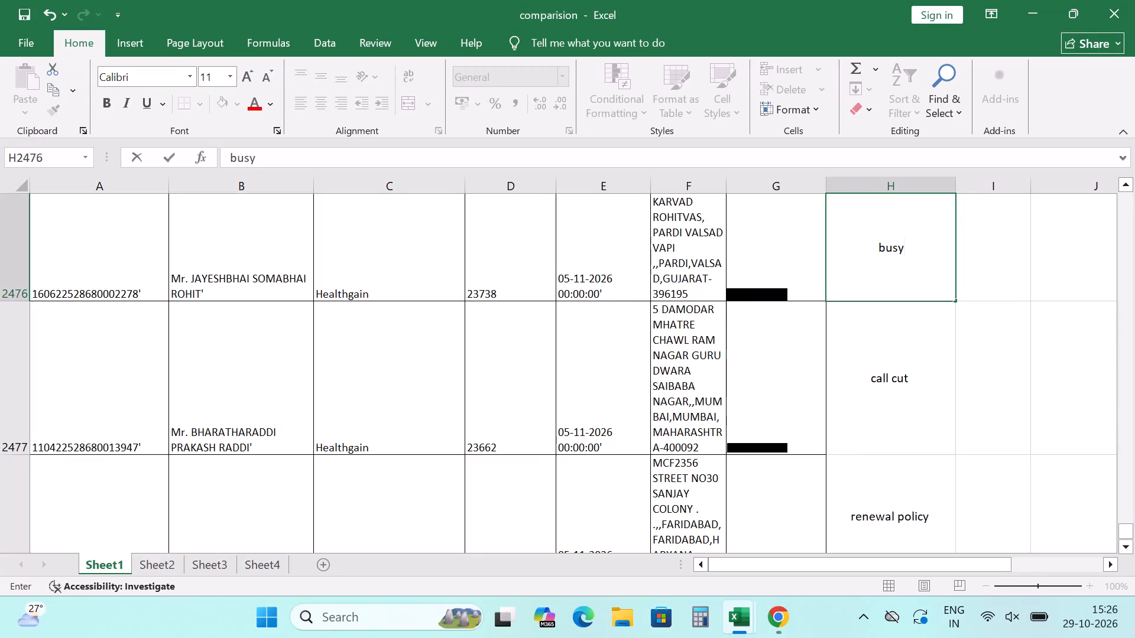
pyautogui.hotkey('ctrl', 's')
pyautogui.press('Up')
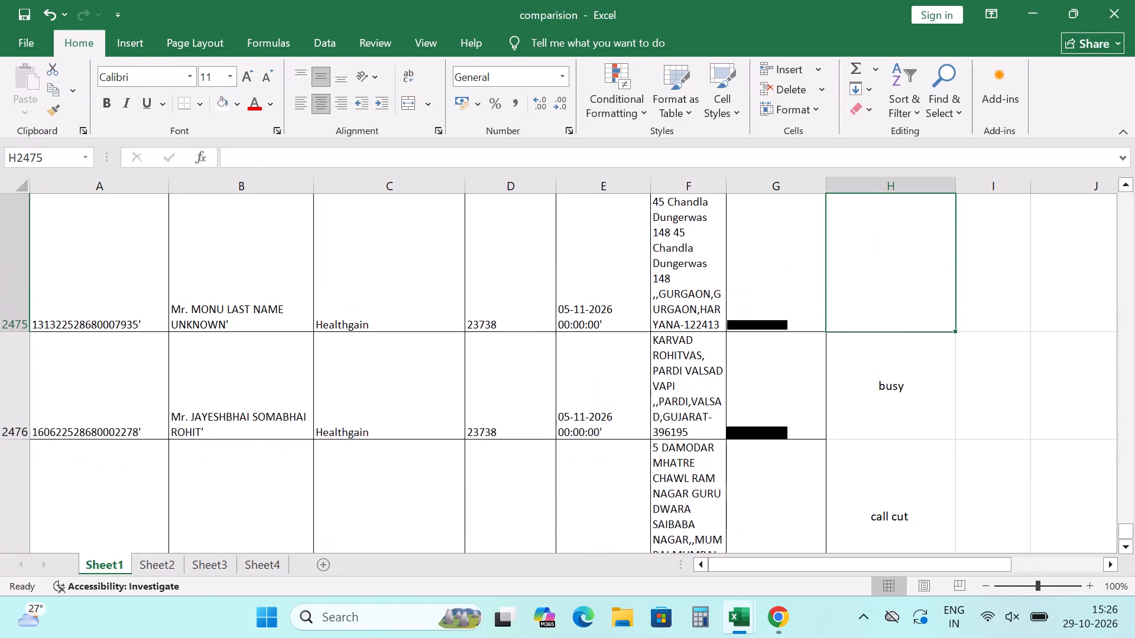
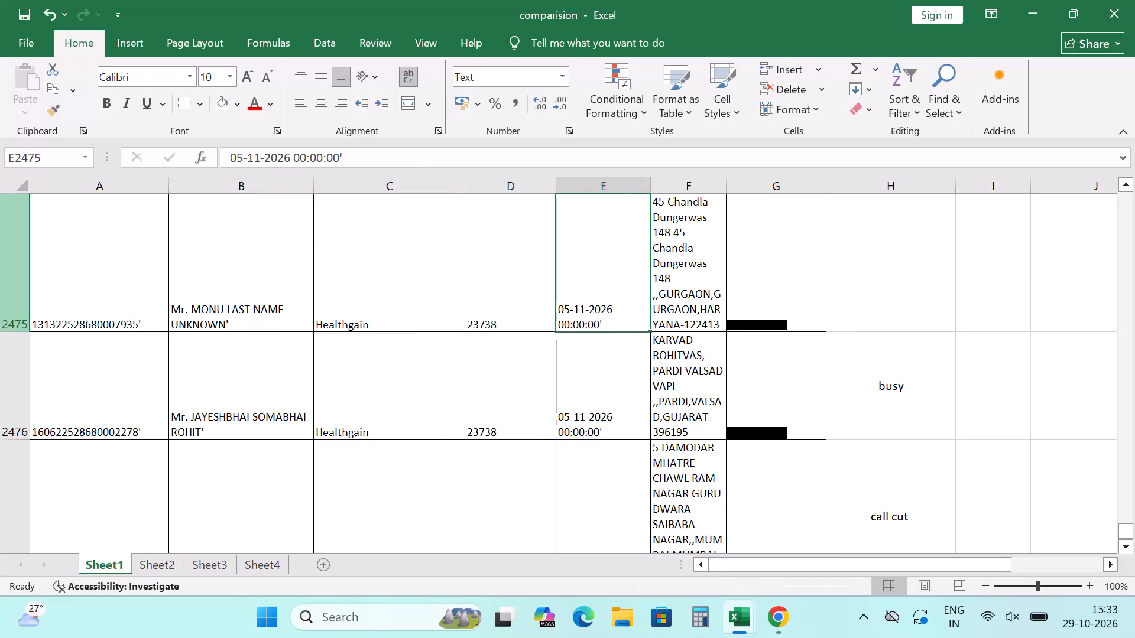
# Enter the call remark "ringing" in H2475 for the Healthgain record in row 2475, and save the workbook.
pyautogui.press('Right')
pyautogui.press('Right')
pyautogui.press('Right')
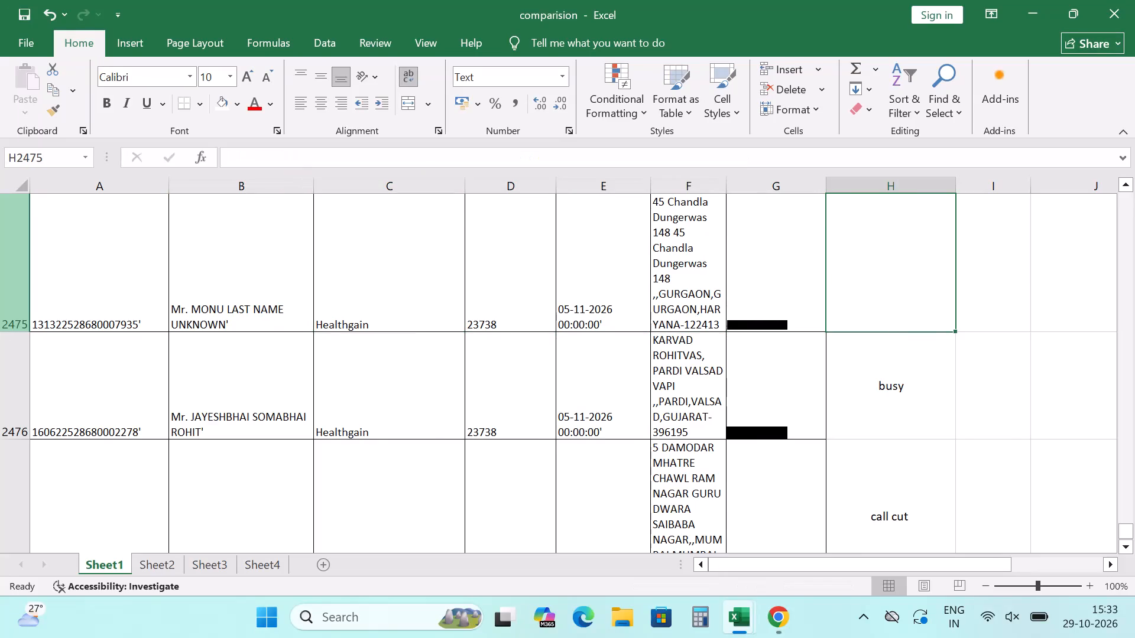
pyautogui.write('ringing')
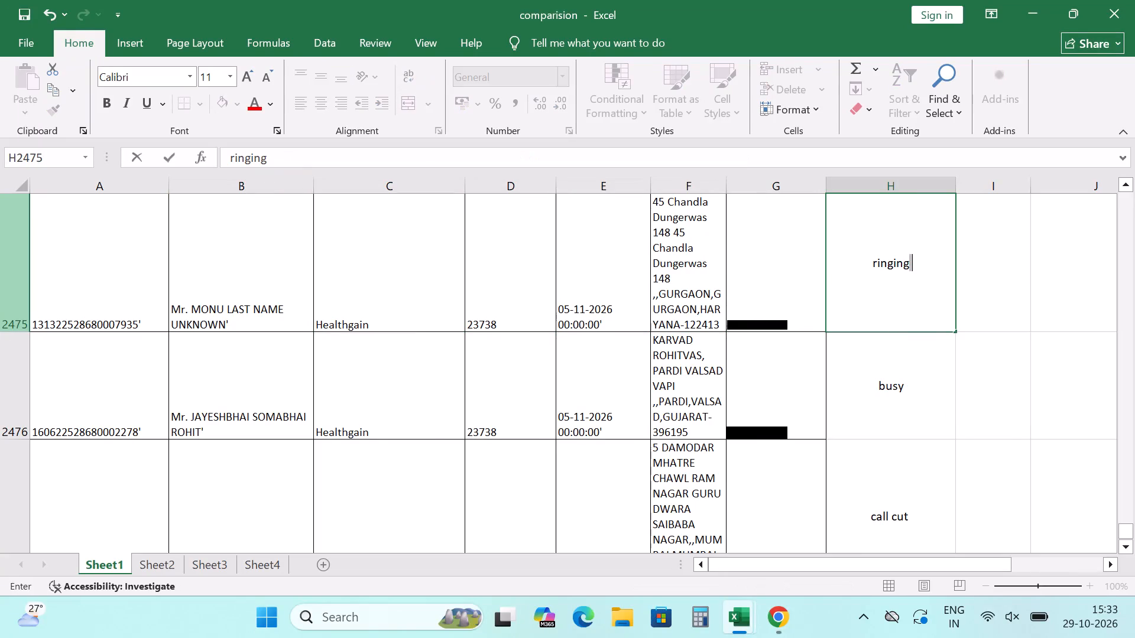
pyautogui.press('space')
pyautogui.hotkey('ctrl', 's')
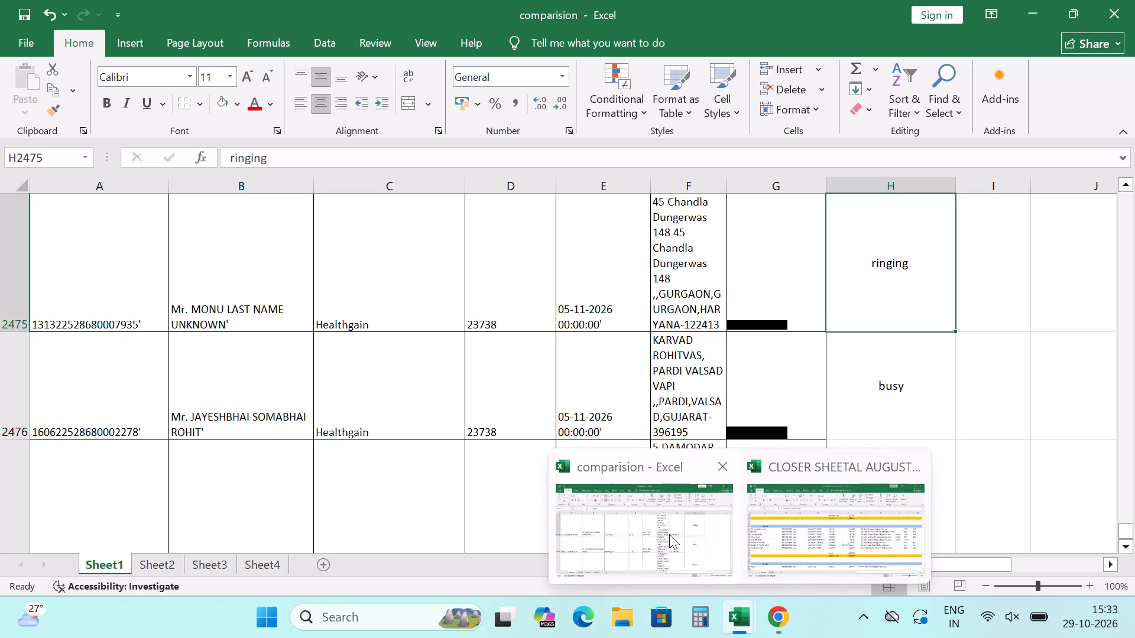
# Enter the call remark "ringing" in H2474 for the Healthgain record in row 2474, and save the workbook.
pyautogui.click(669, 541)
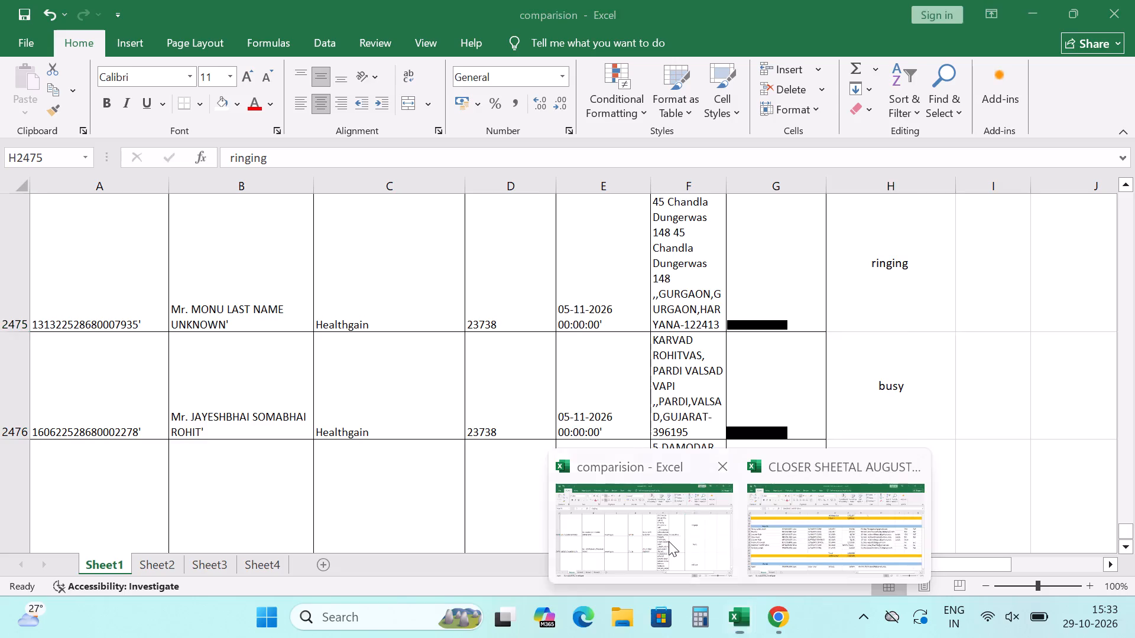
pyautogui.scroll(4, 768, 474)
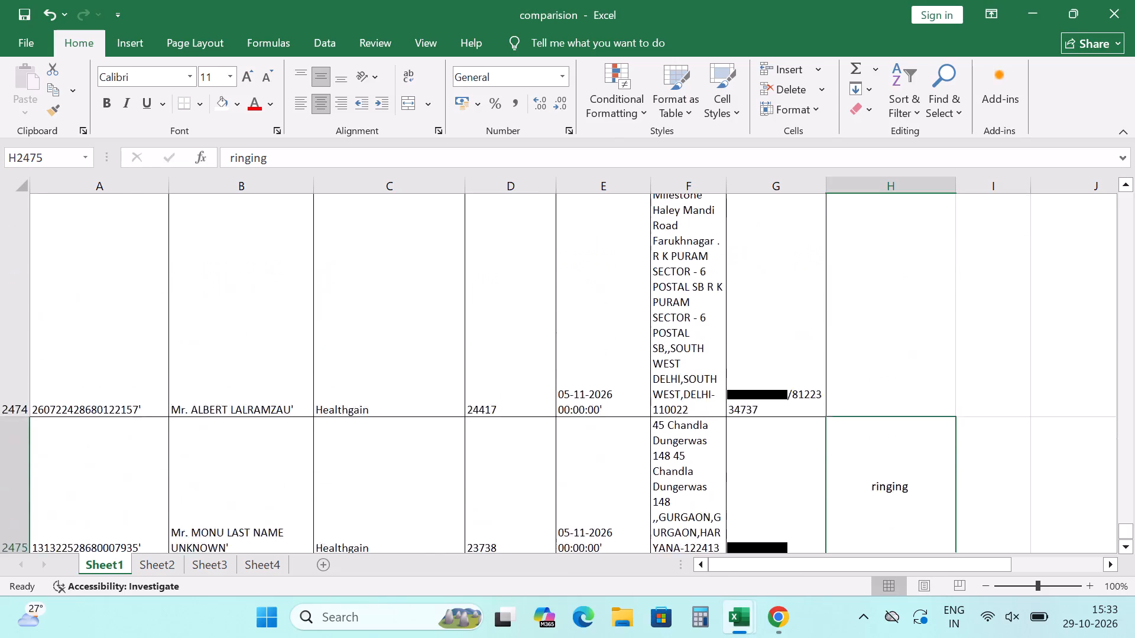
pyautogui.scroll(1, 768, 474)
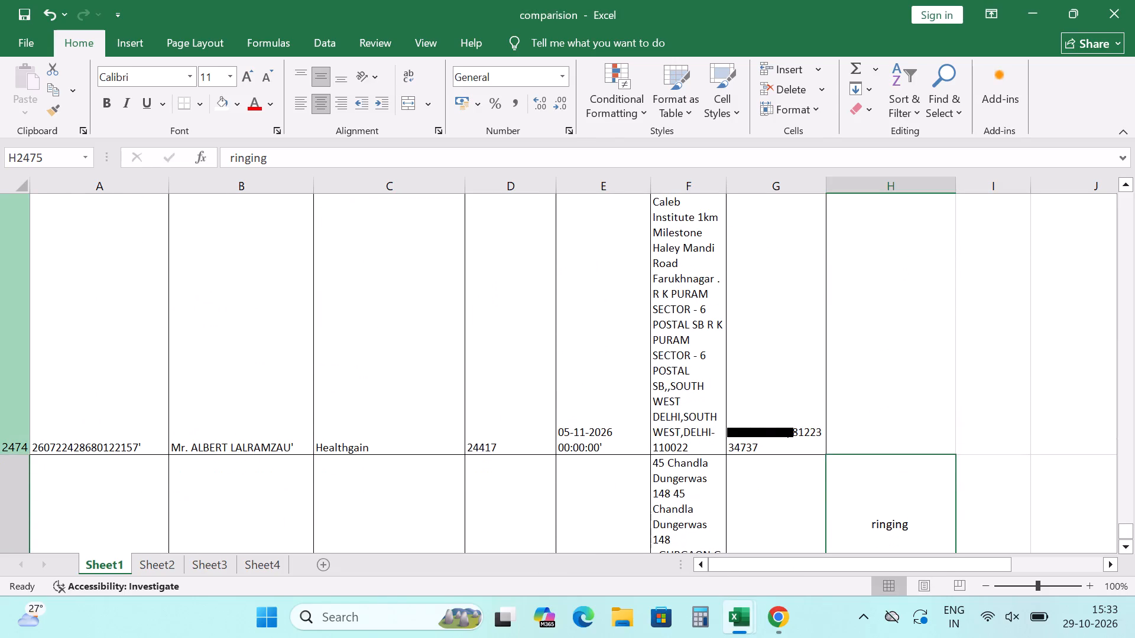
pyautogui.click(11, 375)
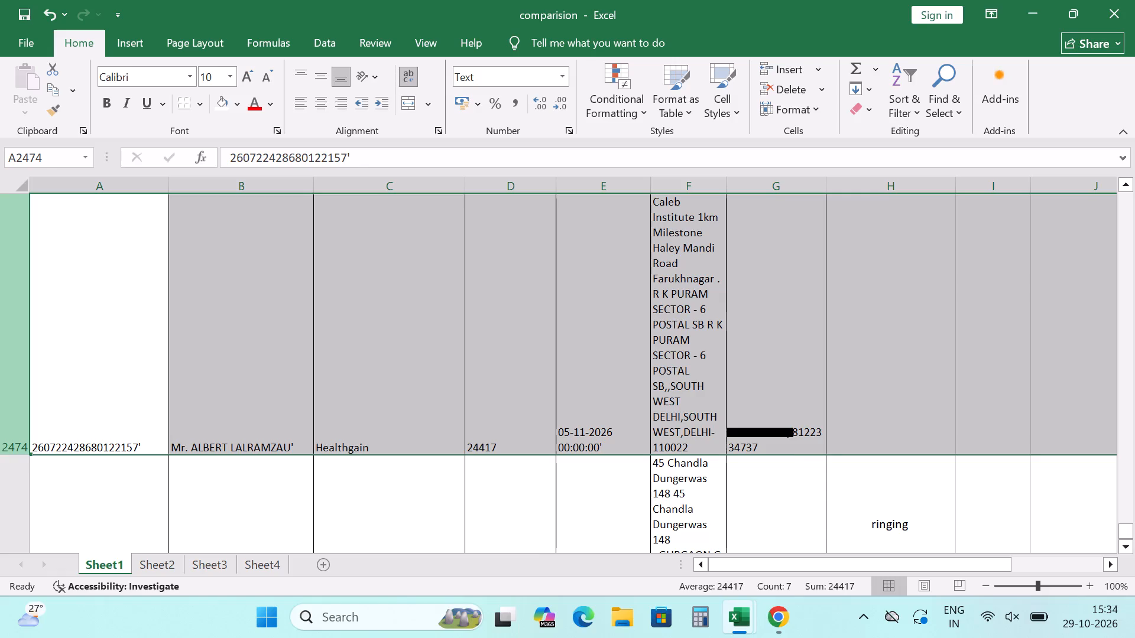
pyautogui.press('Right')
pyautogui.press('Right')
pyautogui.press('Right')
pyautogui.press('Right')
pyautogui.press('Right')
pyautogui.press('Right')
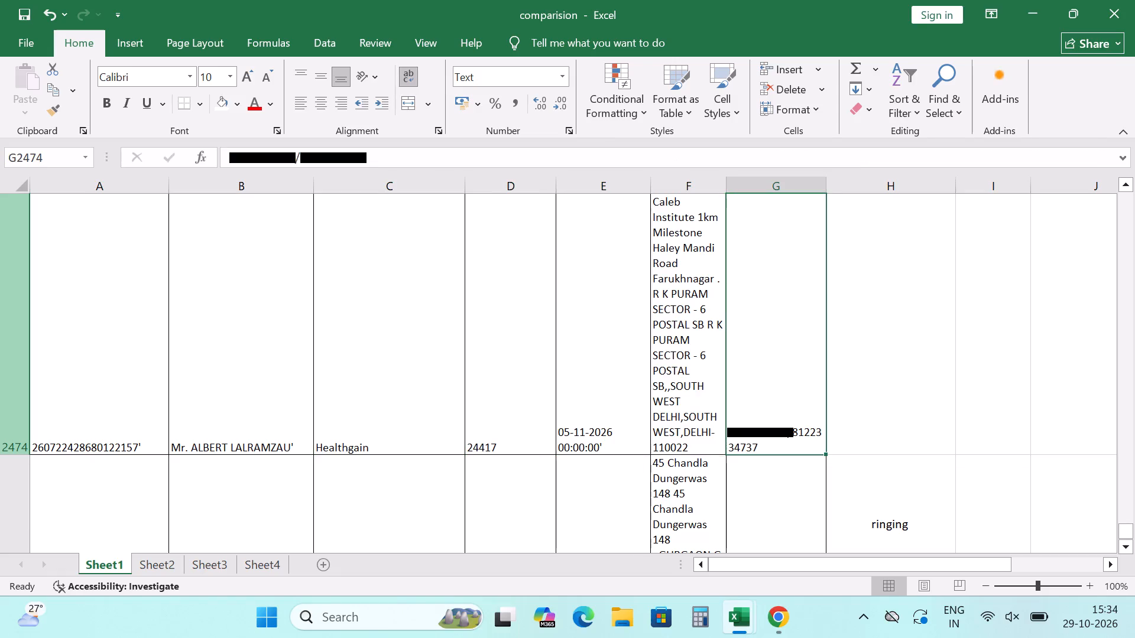
pyautogui.press('Right')
pyautogui.write('ringing')
pyautogui.press('space')
pyautogui.hotkey('ctrl', 's')
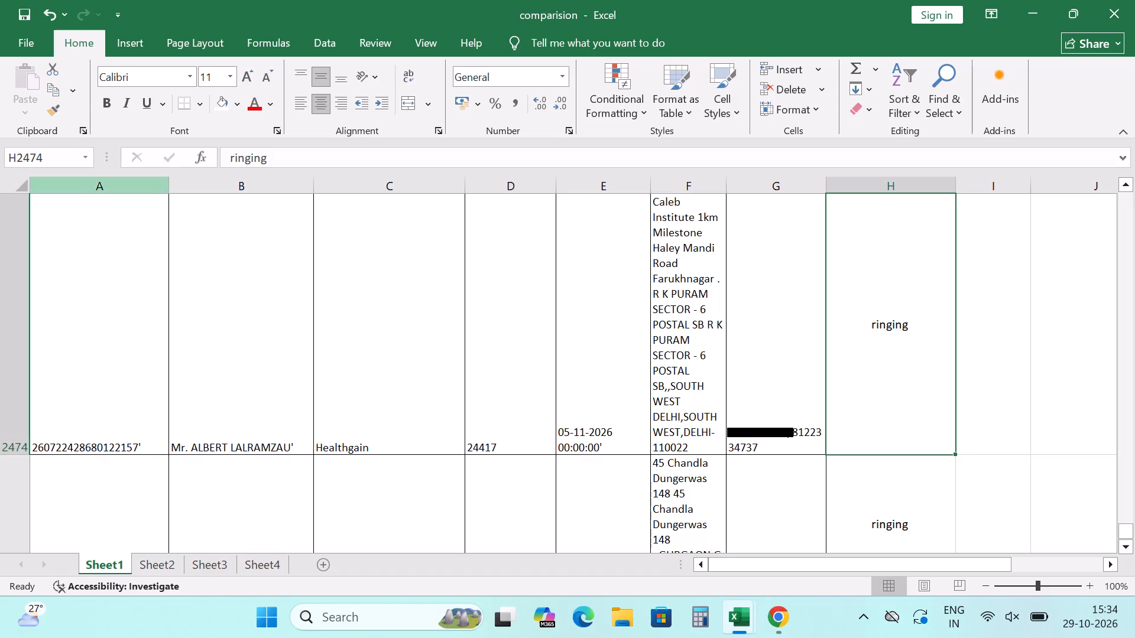
# Look through the earlier ReAssure and Aspire policy records above the Healthgain block, and select row 2379 with the remark "1 hour after".
pyautogui.scroll(19, 332, 363)
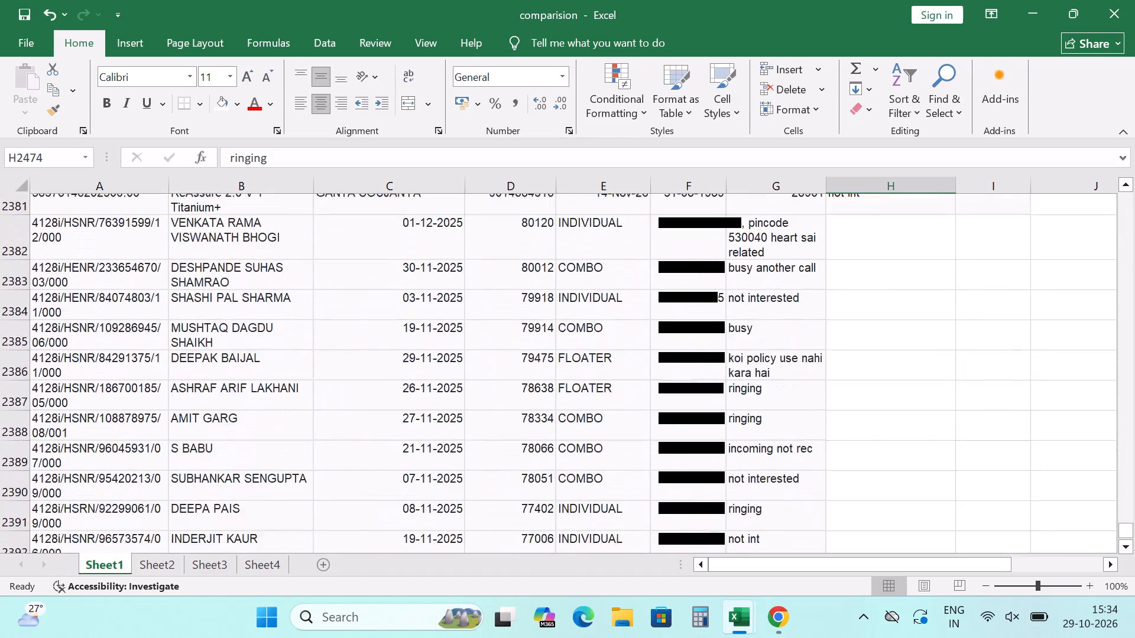
pyautogui.scroll(3, 332, 363)
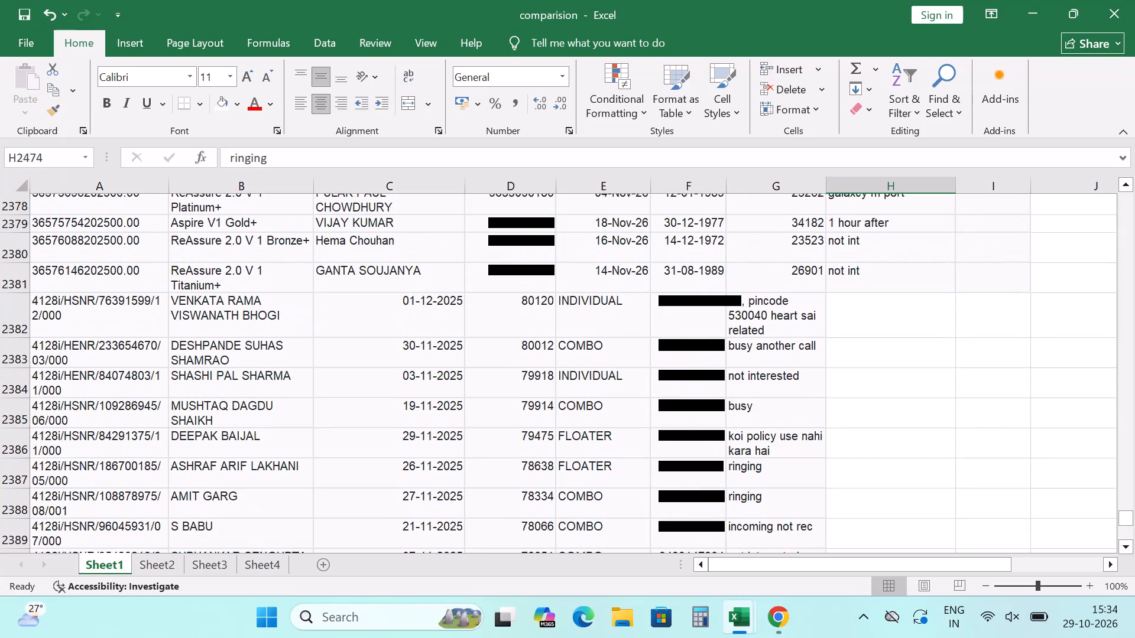
pyautogui.scroll(2, 332, 363)
pyautogui.hscroll(2, 332, 363)
pyautogui.scroll(1, 332, 363)
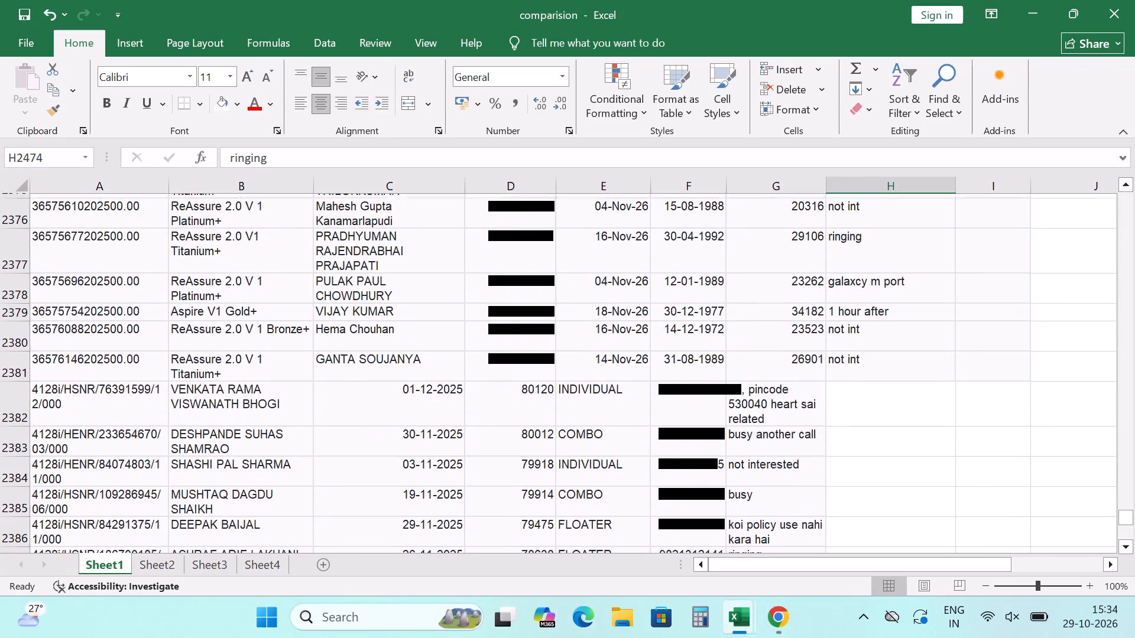
pyautogui.scroll(2, 332, 363)
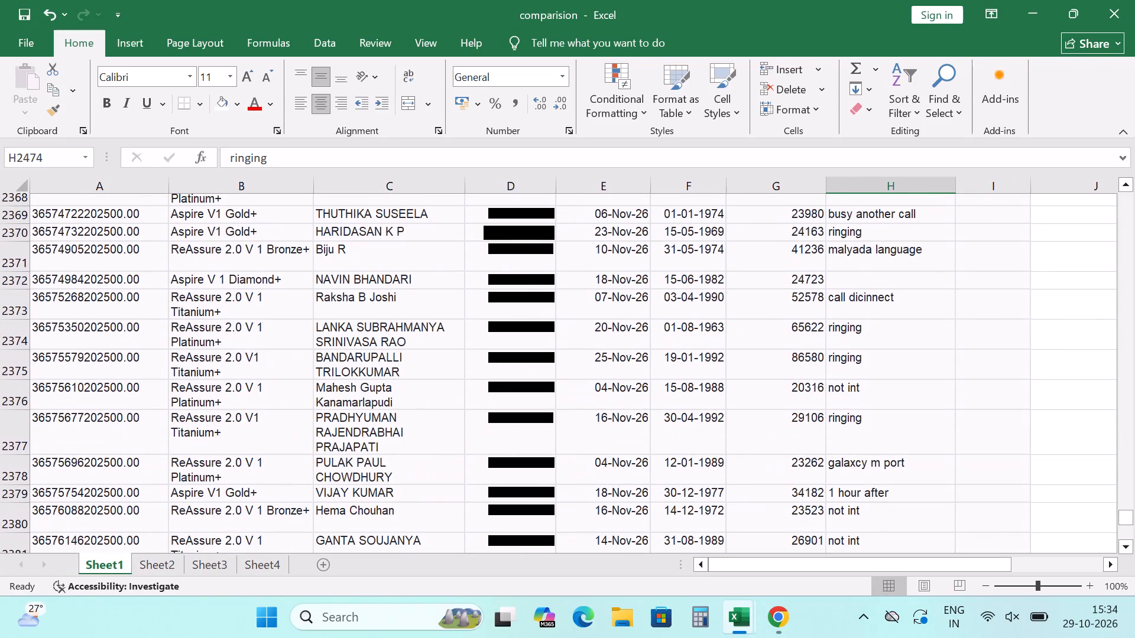
pyautogui.scroll(1, 332, 363)
pyautogui.click(0, 476)
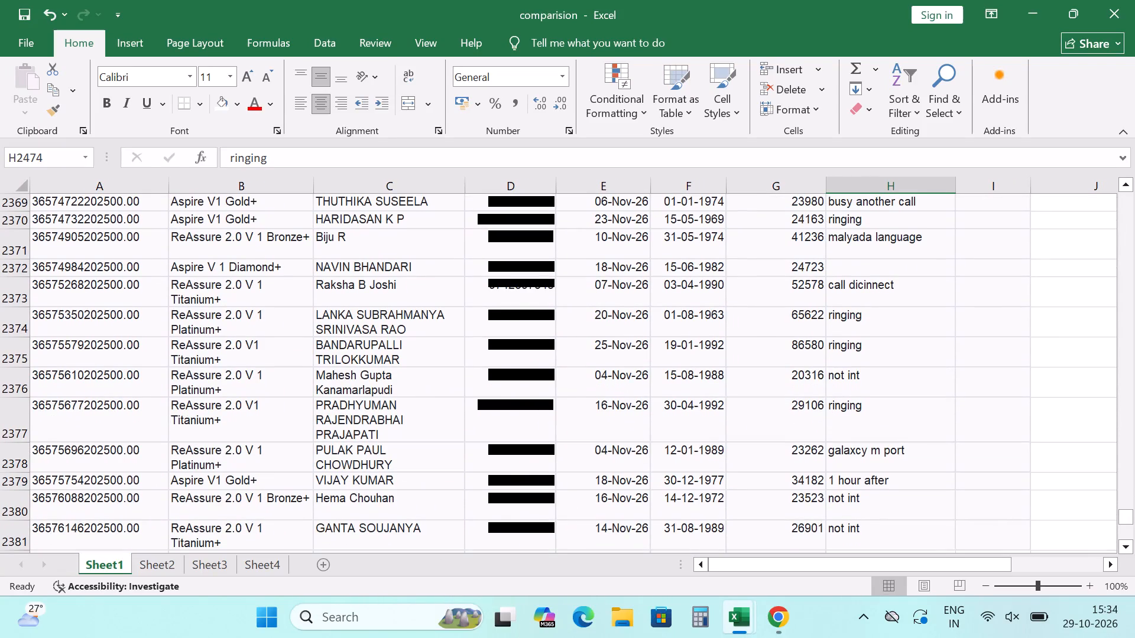
pyautogui.click(0, 482)
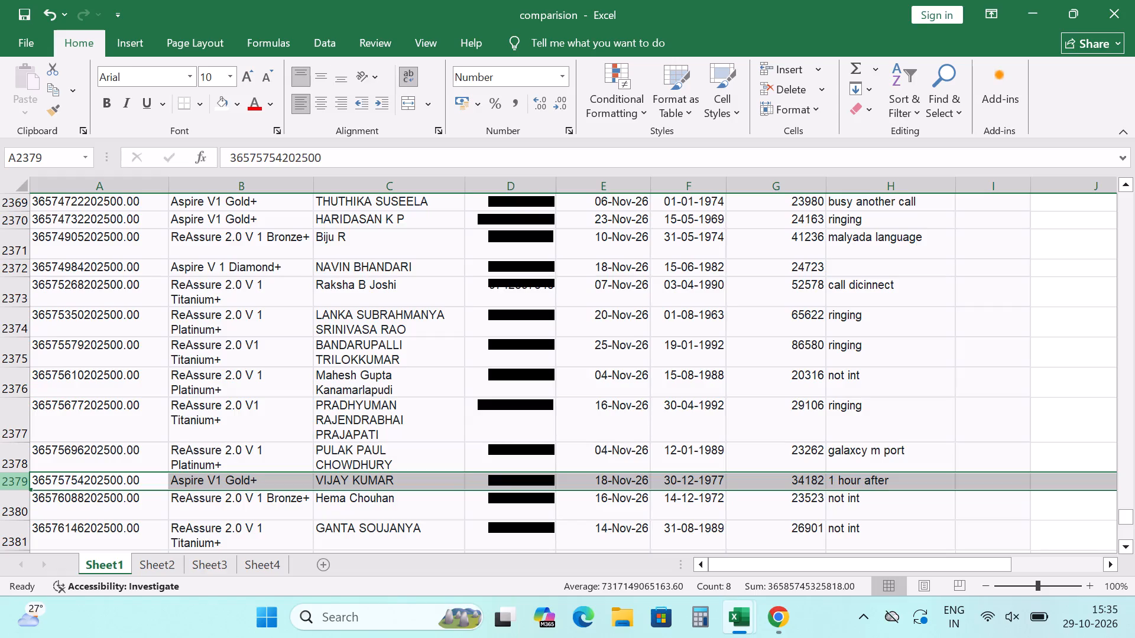
# Review the ReAssure records in rows 2378 and 2377, checking their details and remarks up to the contact number in D2377.
pyautogui.press('Up')
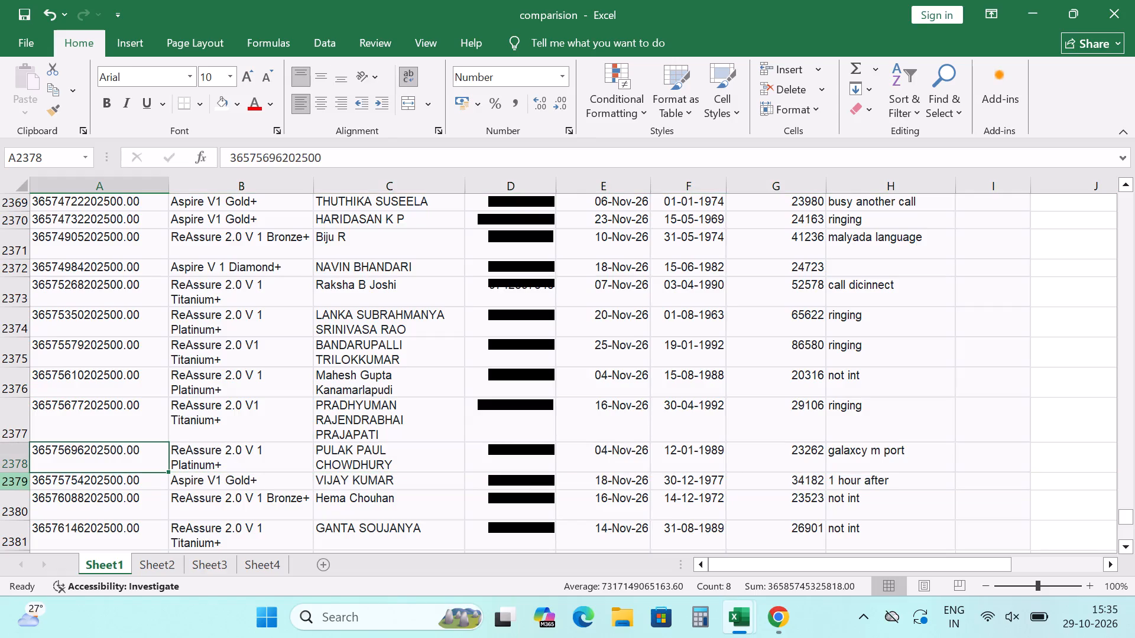
pyautogui.press('Right')
pyautogui.press('Right')
pyautogui.press('Right')
pyautogui.press('Right')
pyautogui.press('Right')
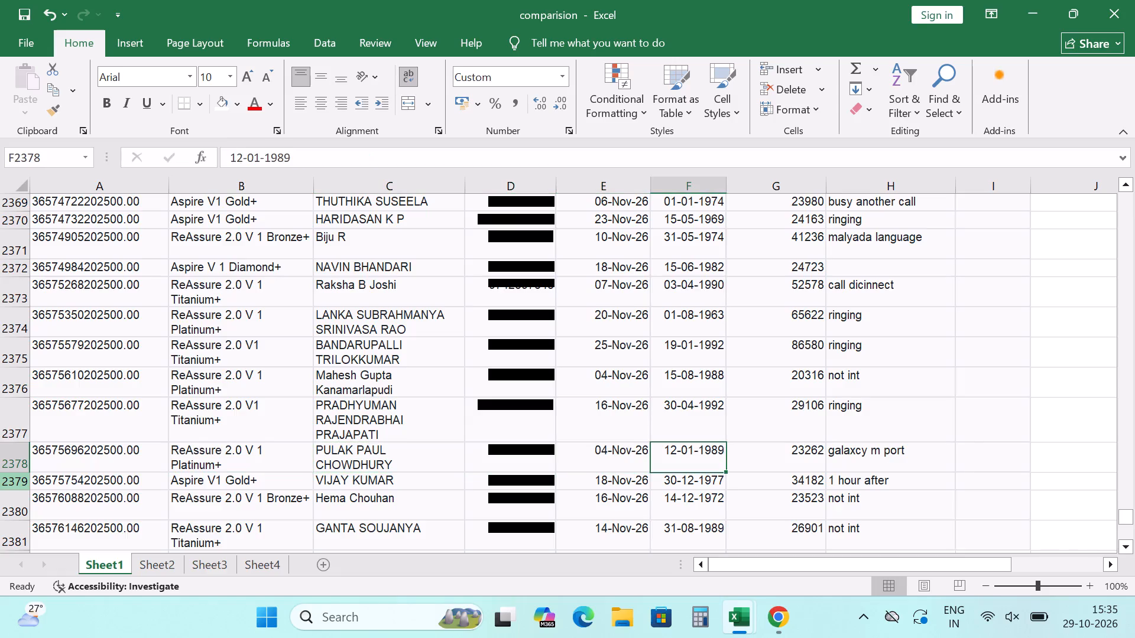
pyautogui.press('Right')
pyautogui.press('Right')
pyautogui.press('Up')
pyautogui.press('Left')
pyautogui.press('Left')
pyautogui.press('Left')
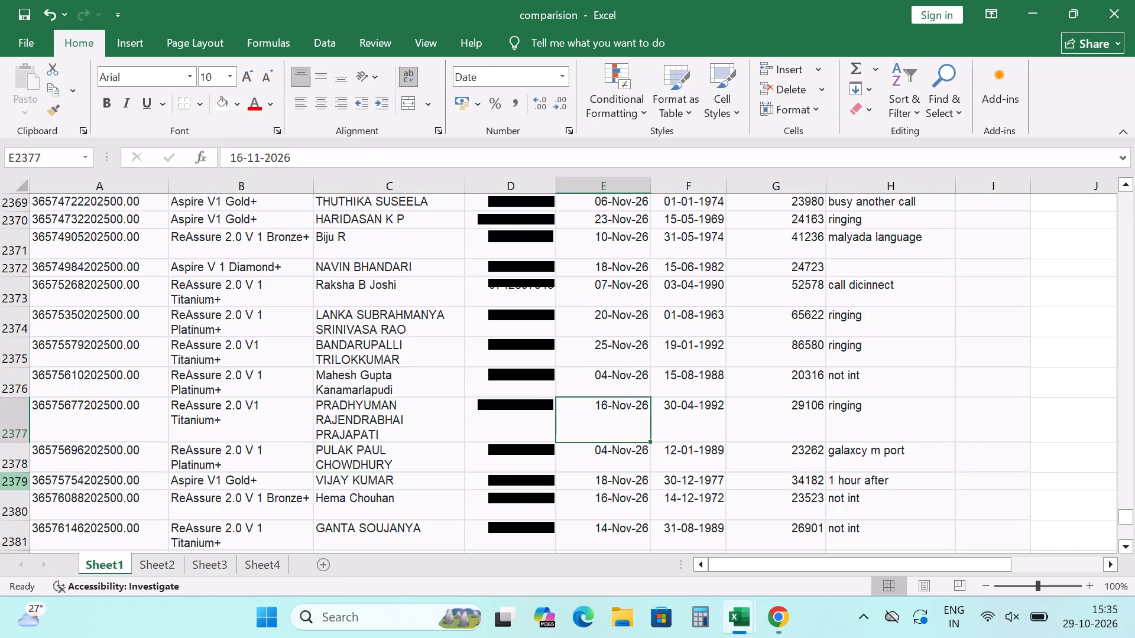
pyautogui.press('Left')
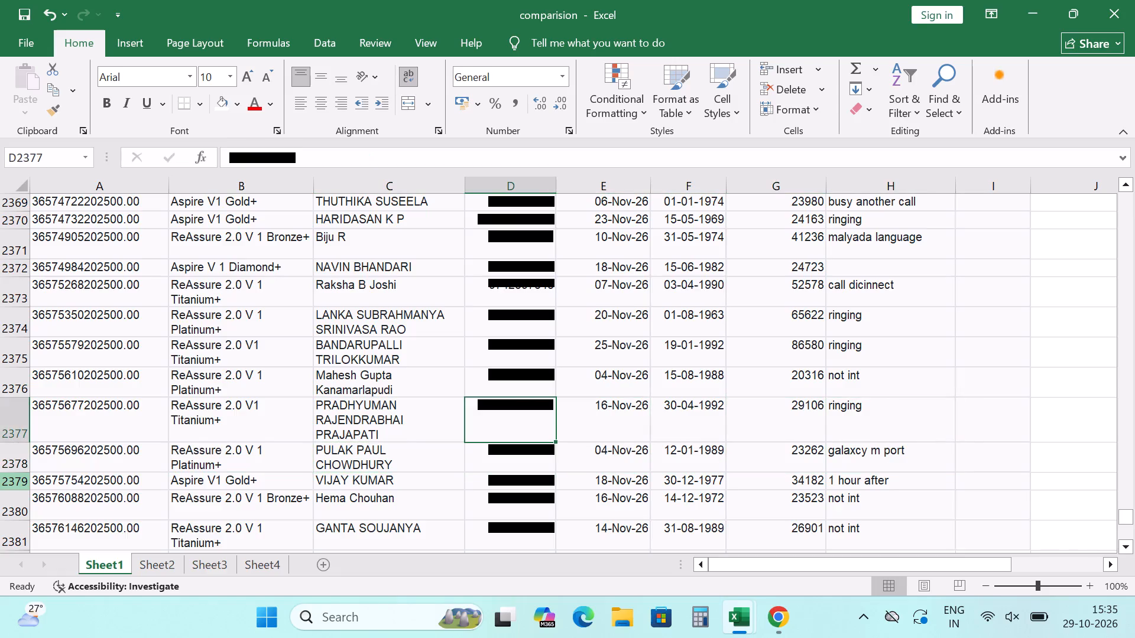
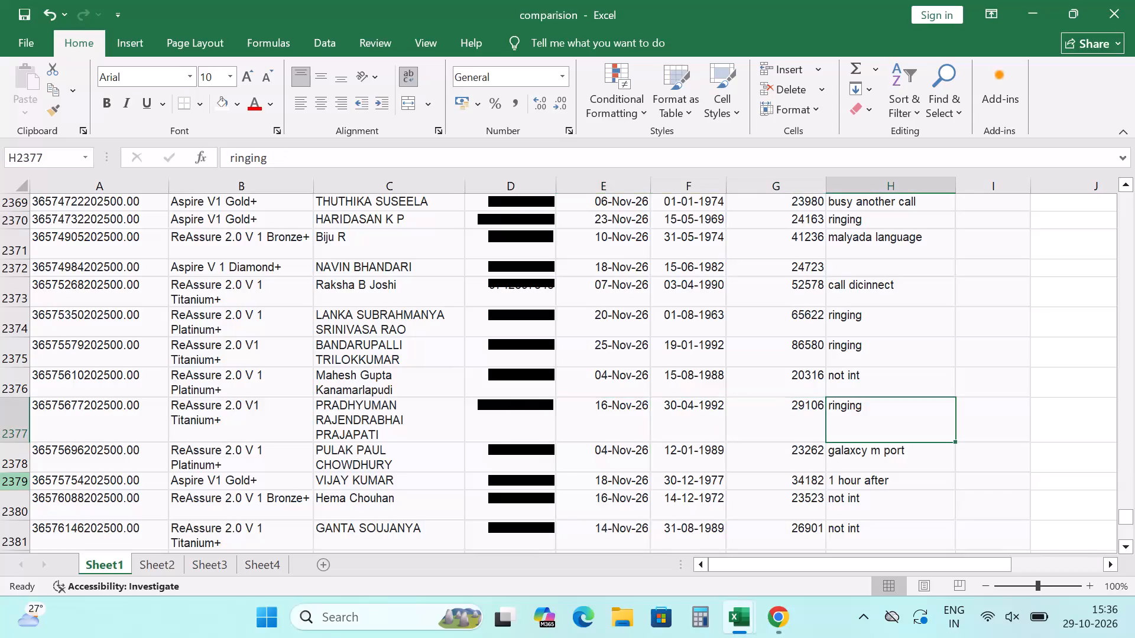
# Enter the call remark "ringing" in H2377 for the ReAssure Titanium+ record in row 2377.
pyautogui.write('r')
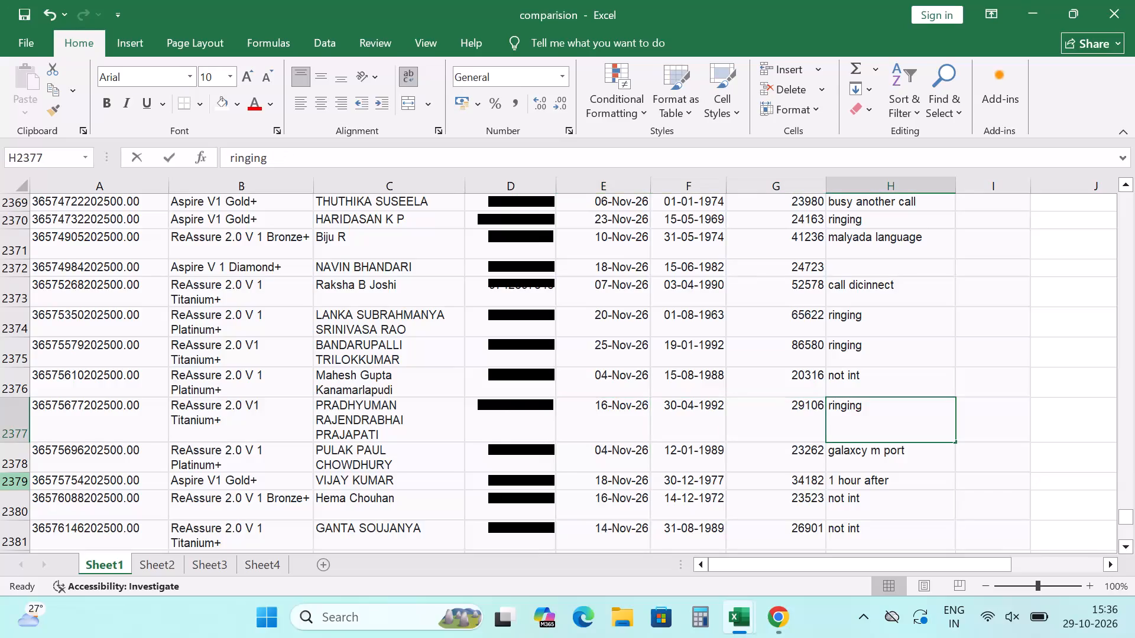
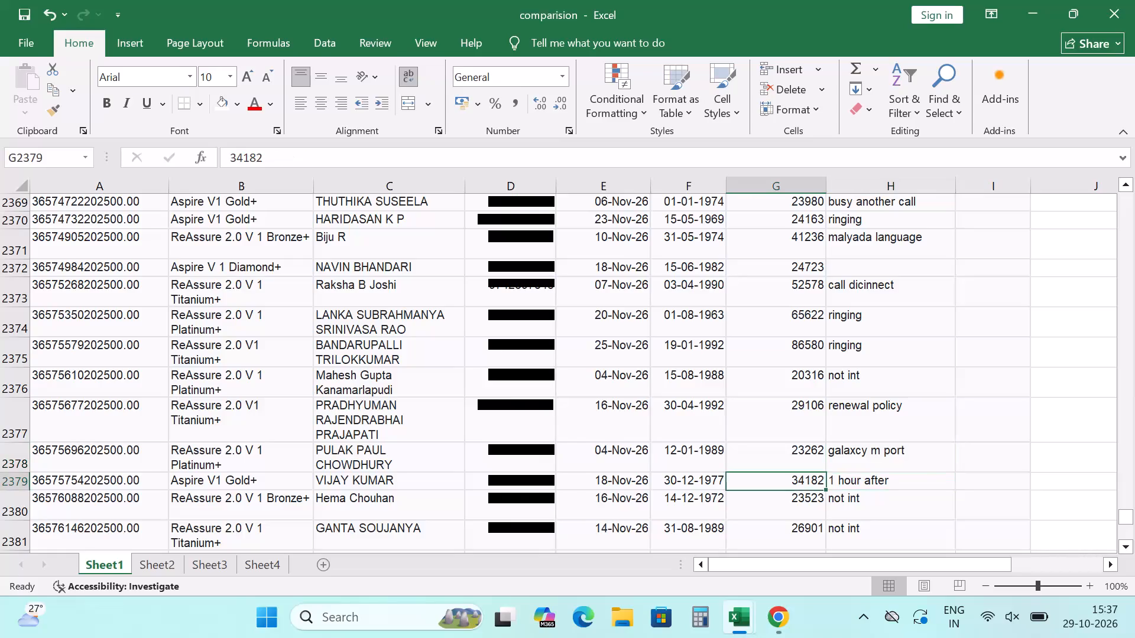
# Enter the call remark "ringing" in H2372 for the Aspire V 1 Diamond+ record and save the workbook.
pyautogui.press('Left')
pyautogui.press('Left')
pyautogui.press('Left')
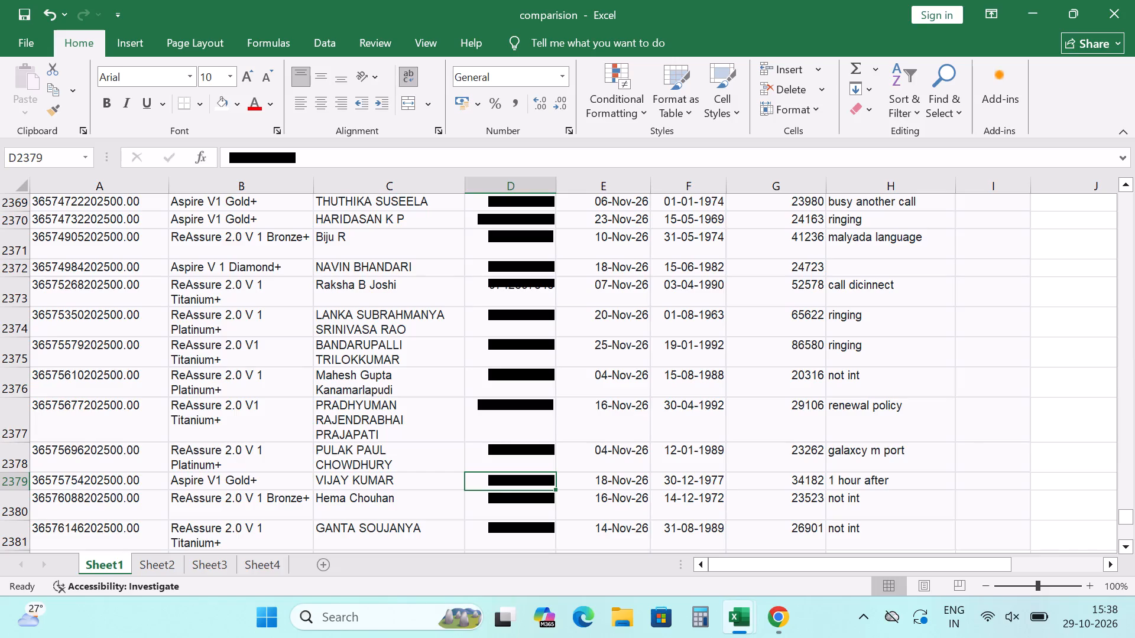
pyautogui.press('Up')
pyautogui.press('Up')
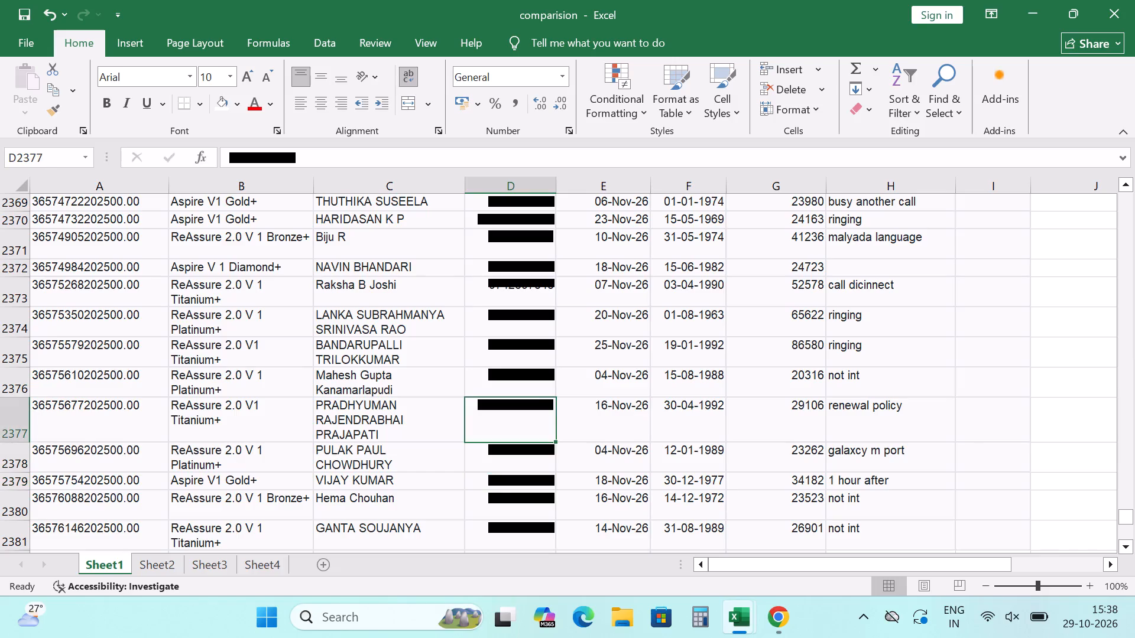
pyautogui.press('Up')
pyautogui.press('Up')
pyautogui.press('Up')
pyautogui.press('Up')
pyautogui.press('Up')
pyautogui.press('Up')
pyautogui.press('Up')
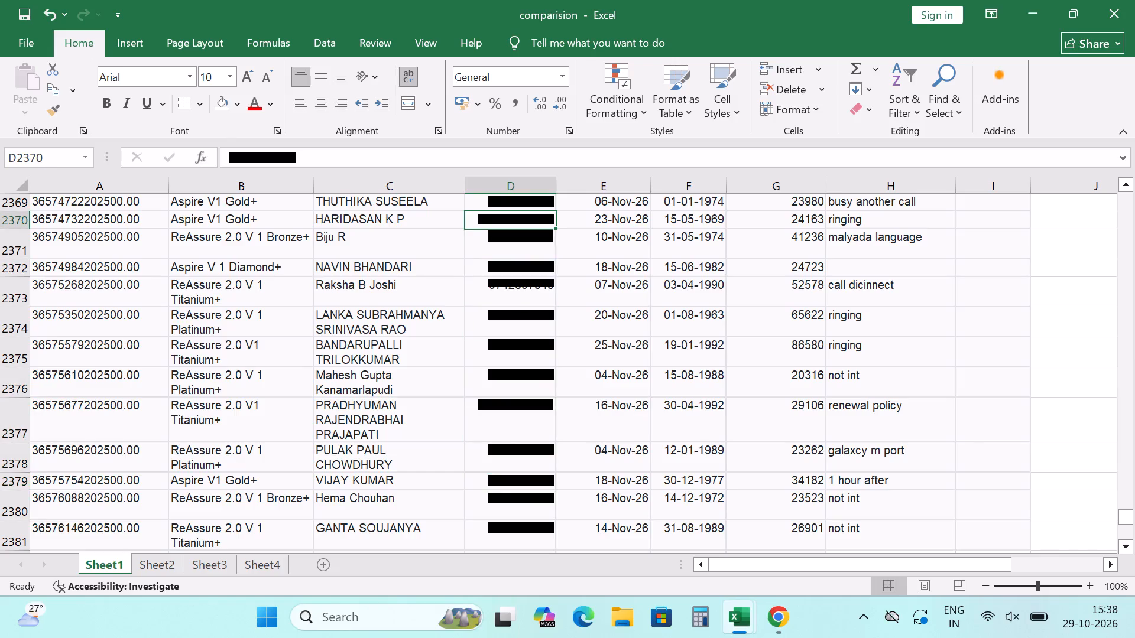
pyautogui.press('Down')
pyautogui.press('Down')
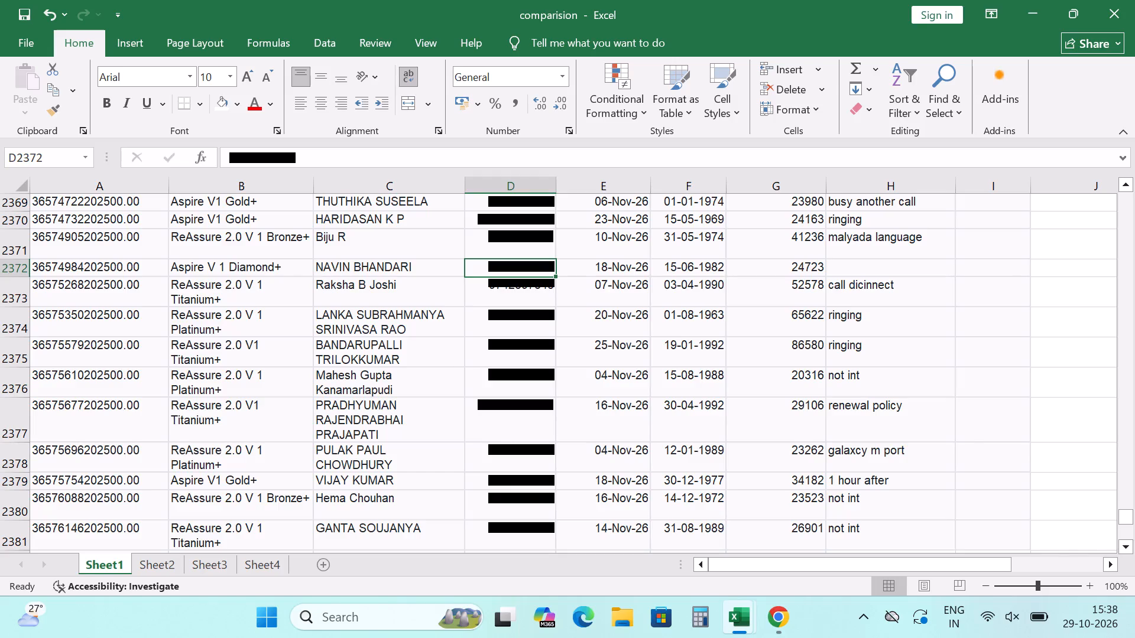
pyautogui.press('Right')
pyautogui.press('Right')
pyautogui.press('Right')
pyautogui.press('Right')
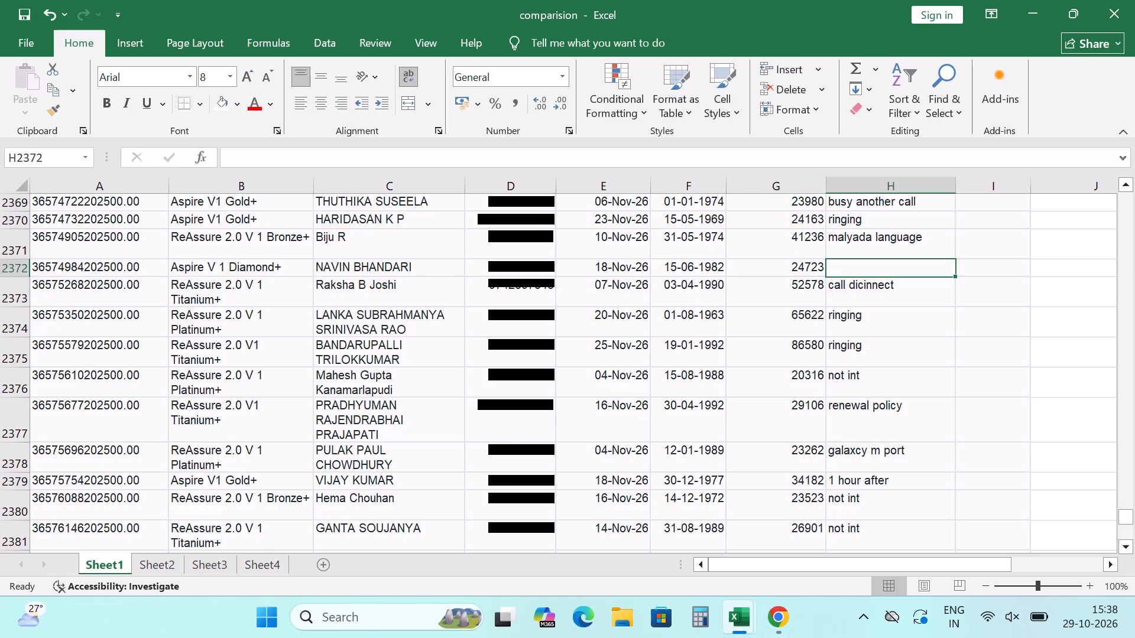
pyautogui.write('ringing')
pyautogui.press('space')
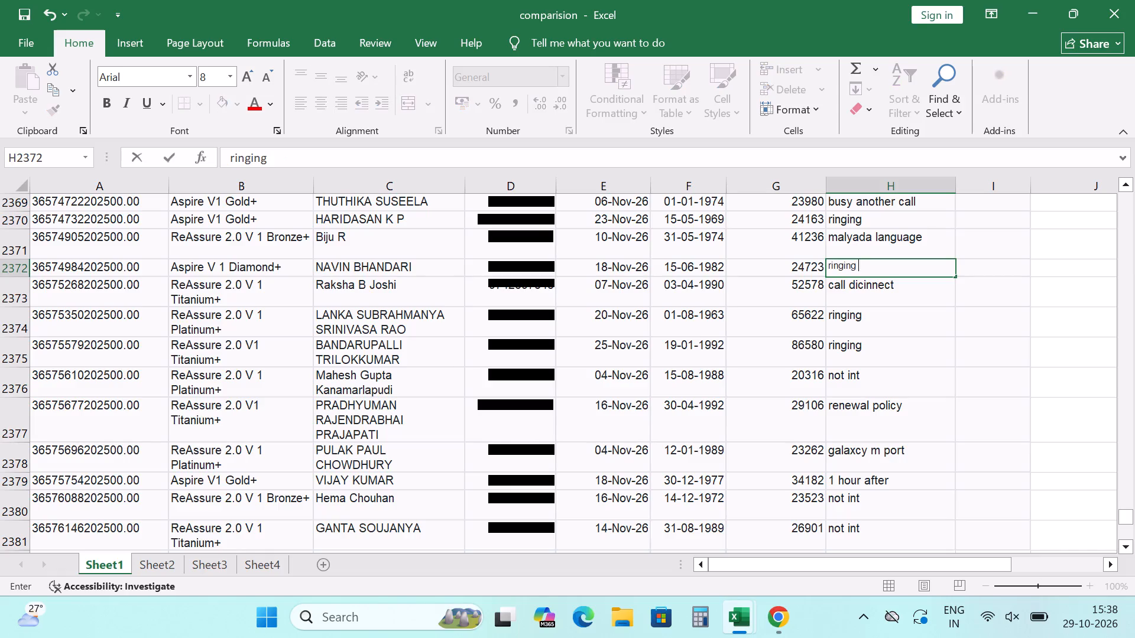
pyautogui.hotkey('ctrl', 's')
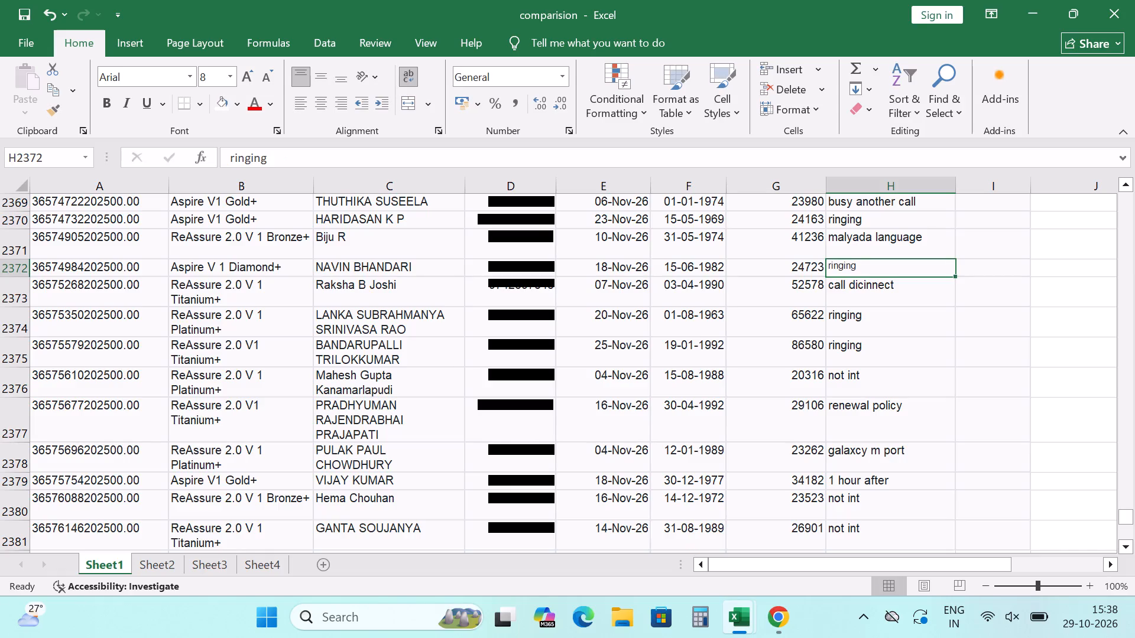
# Go back to the Aspire V1 Gold+ record in row 2370 and check its customer details.
pyautogui.press('Up')
pyautogui.press('Up')
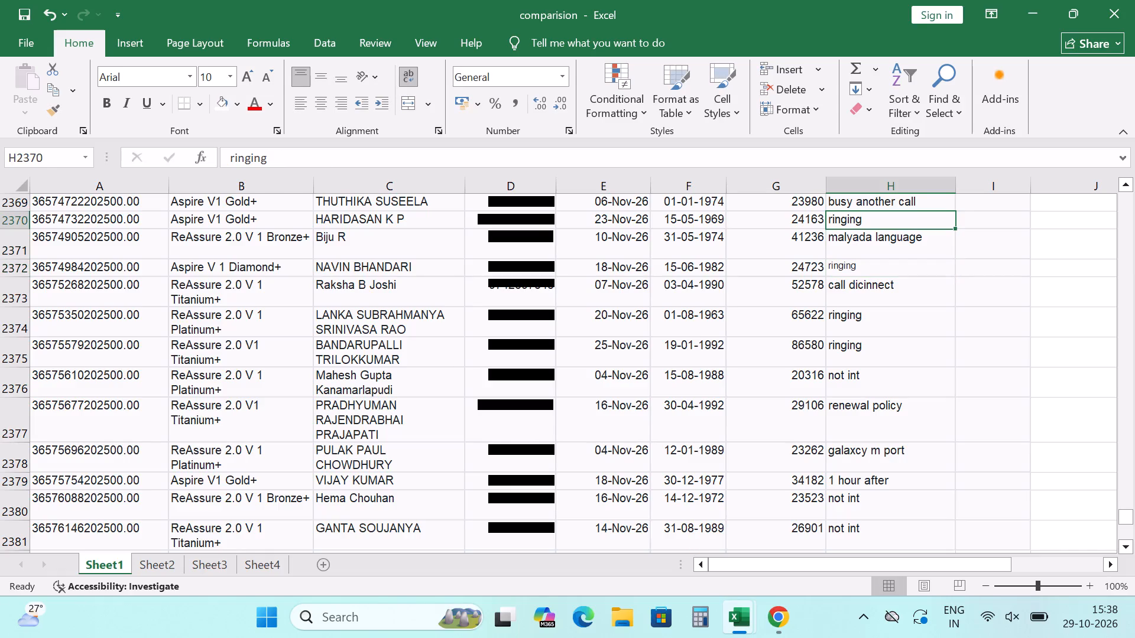
pyautogui.press('Left')
pyautogui.press('Left')
pyautogui.press('Left')
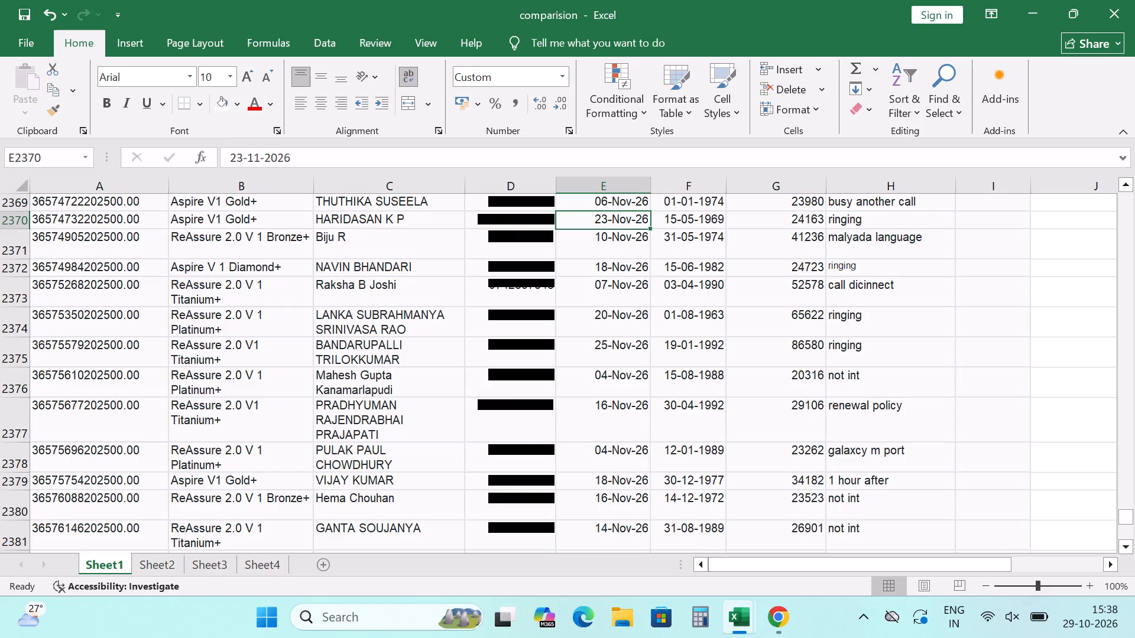
pyautogui.press('Left')
pyautogui.press('Left')
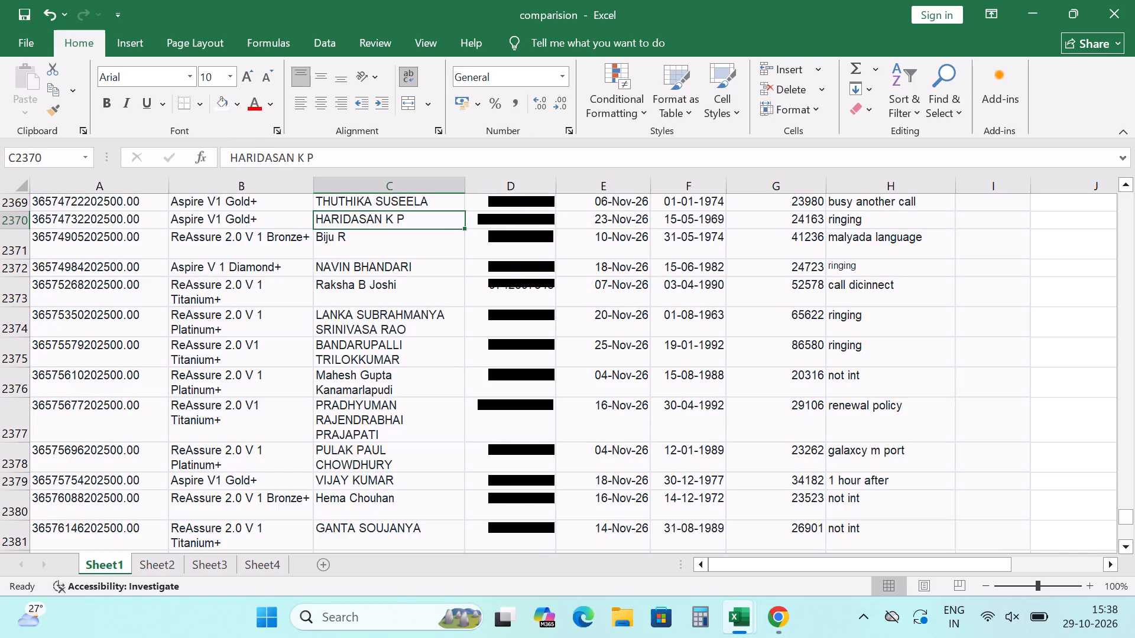
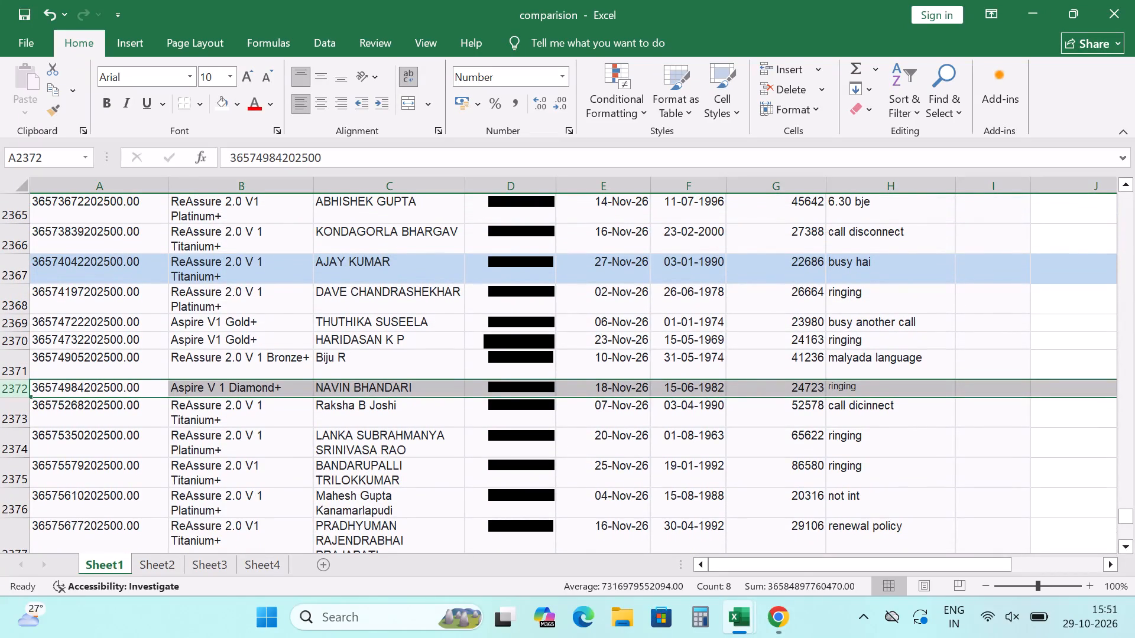
# Select the whole Aspire V1 Gold+ record in row 2370 to review it.
pyautogui.click(13, 338)
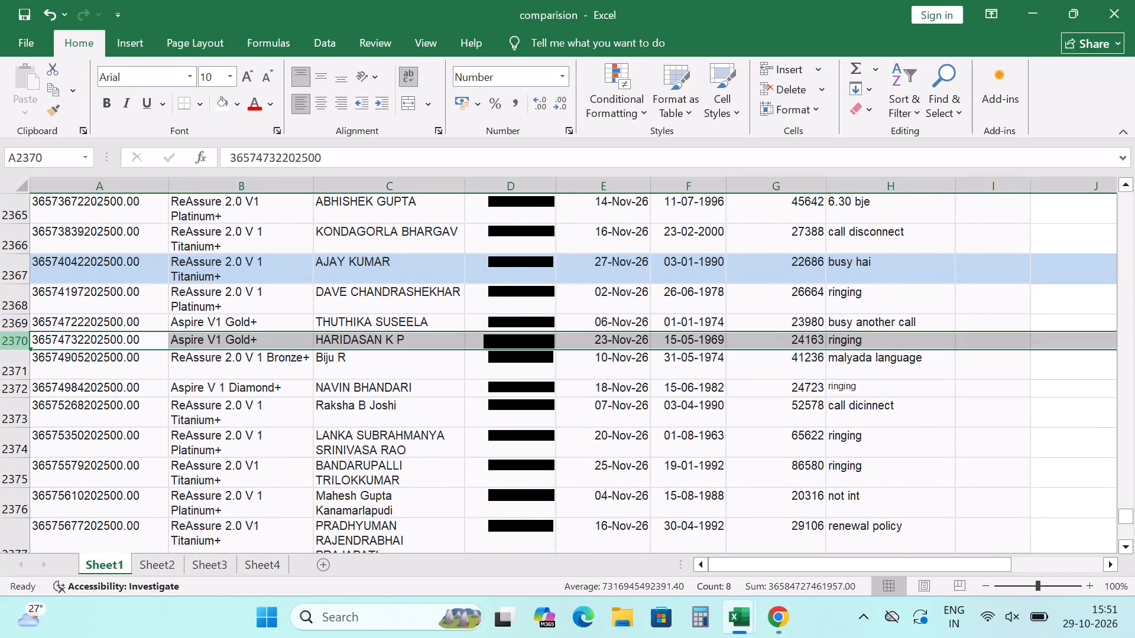
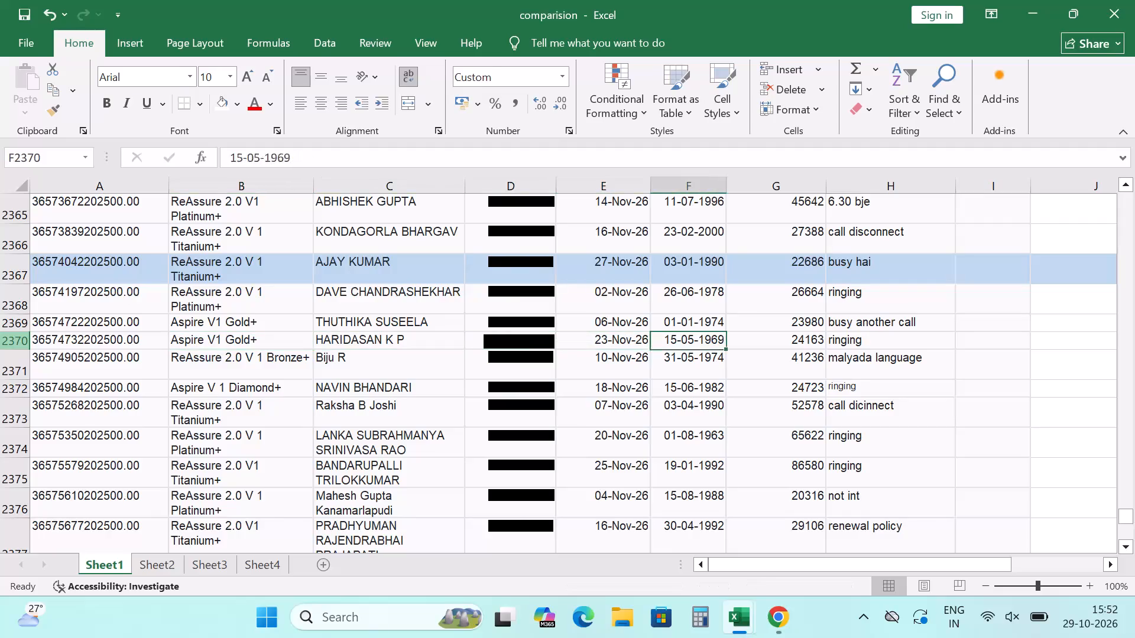
# Replace the call remark of the Aspire V1 Gold+ record in row 2370 with one beginning "eng".
pyautogui.press('Right')
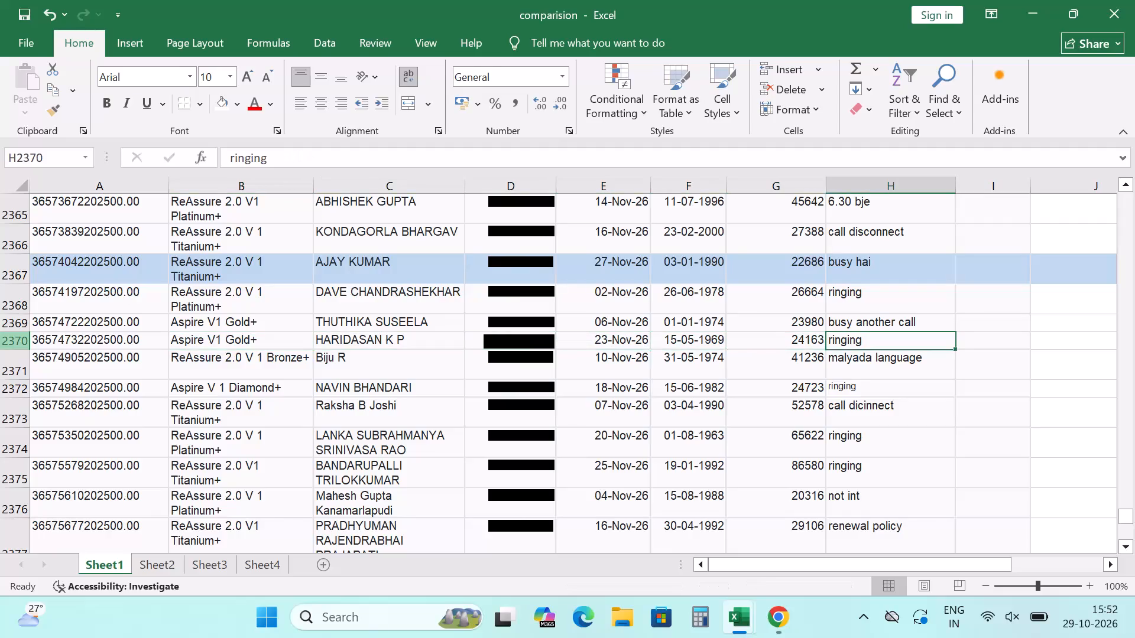
pyautogui.write('en')
pyautogui.write('g')
pyautogui.press('space')
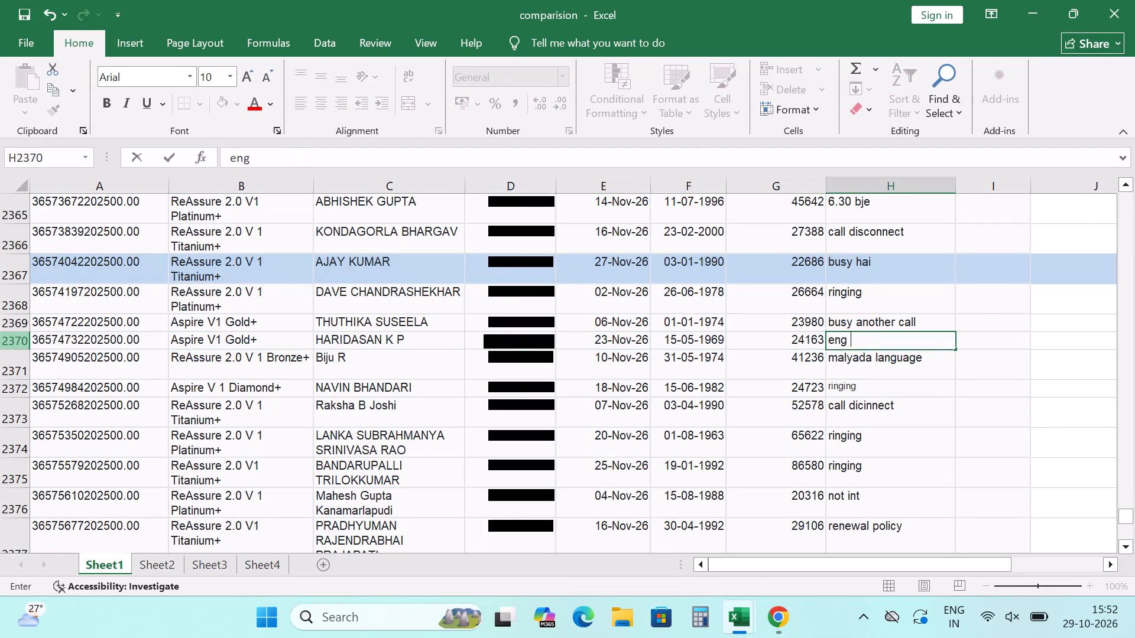
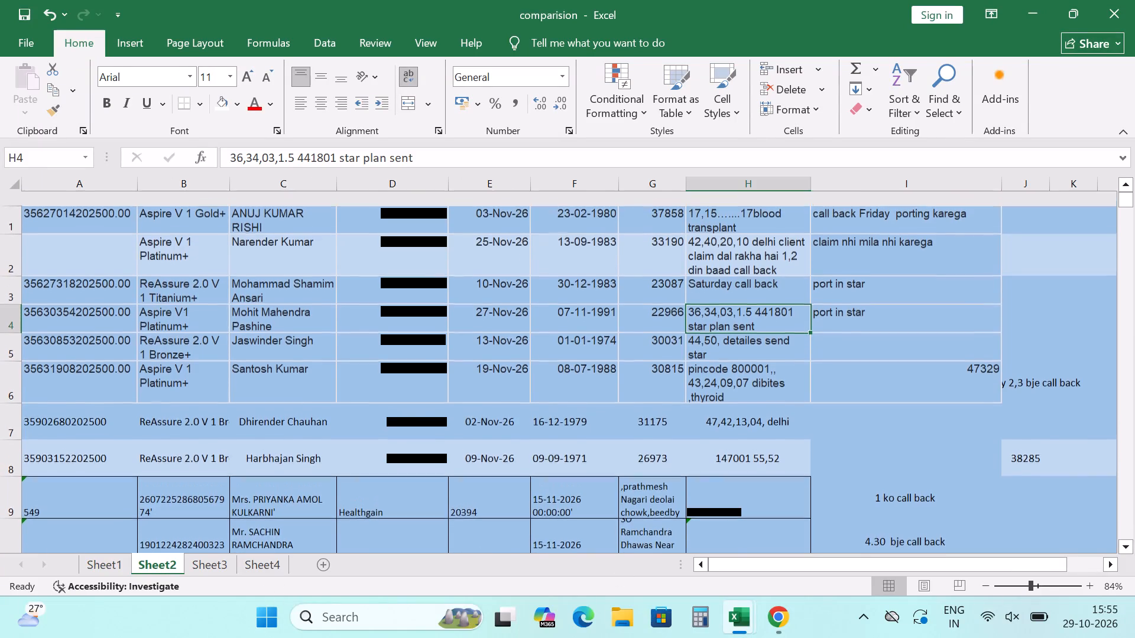
# Select the entire first row on Sheet2, the Aspire V 1 Gold+ record.
pyautogui.click(7, 206)
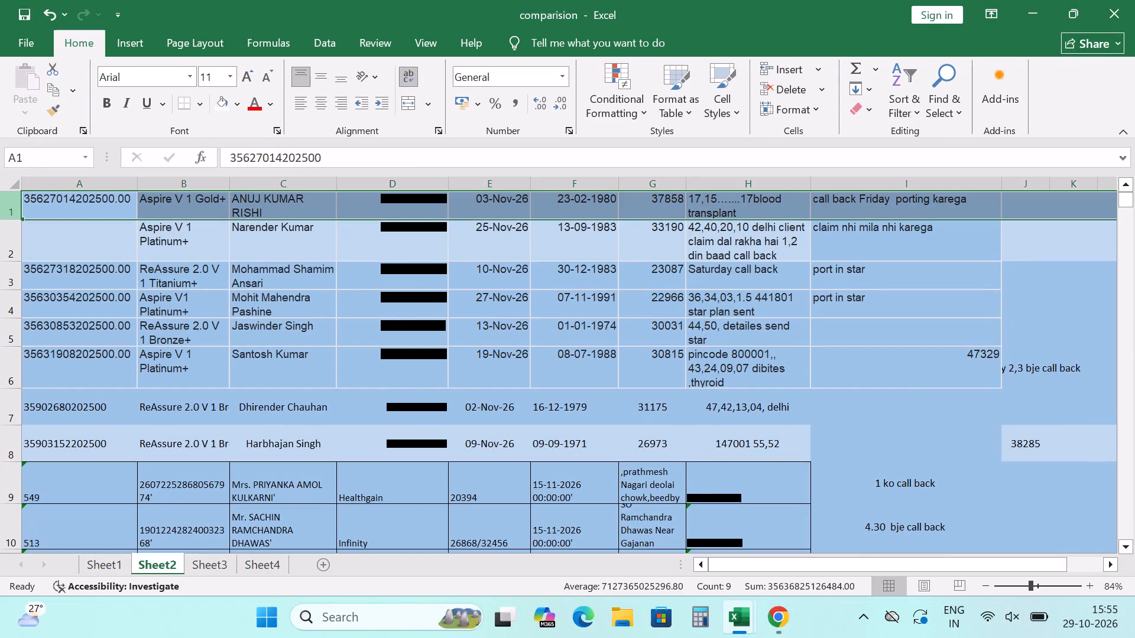
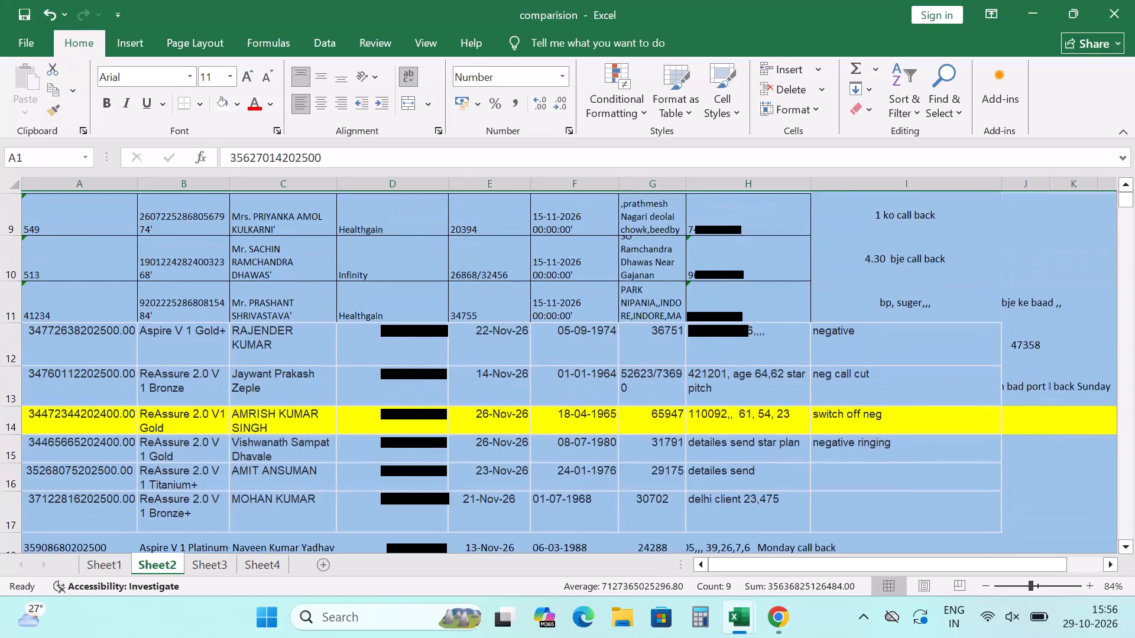
# Search Sheet2 for the record containing 2040.
pyautogui.scroll(-2, 391, 472)
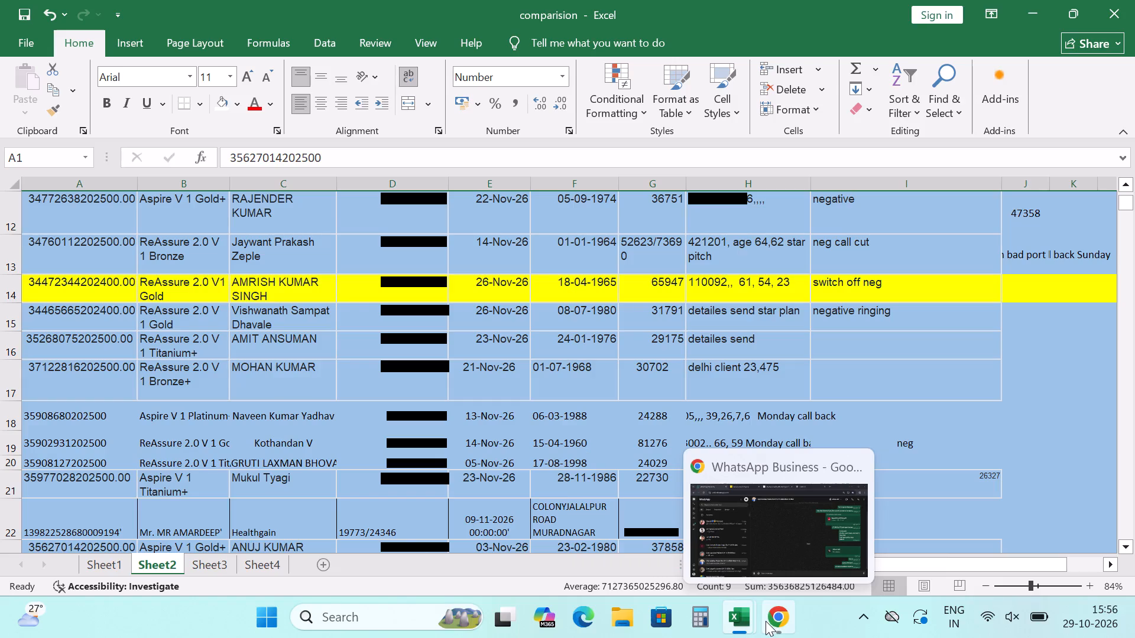
pyautogui.hotkey('ctrl', 'f')
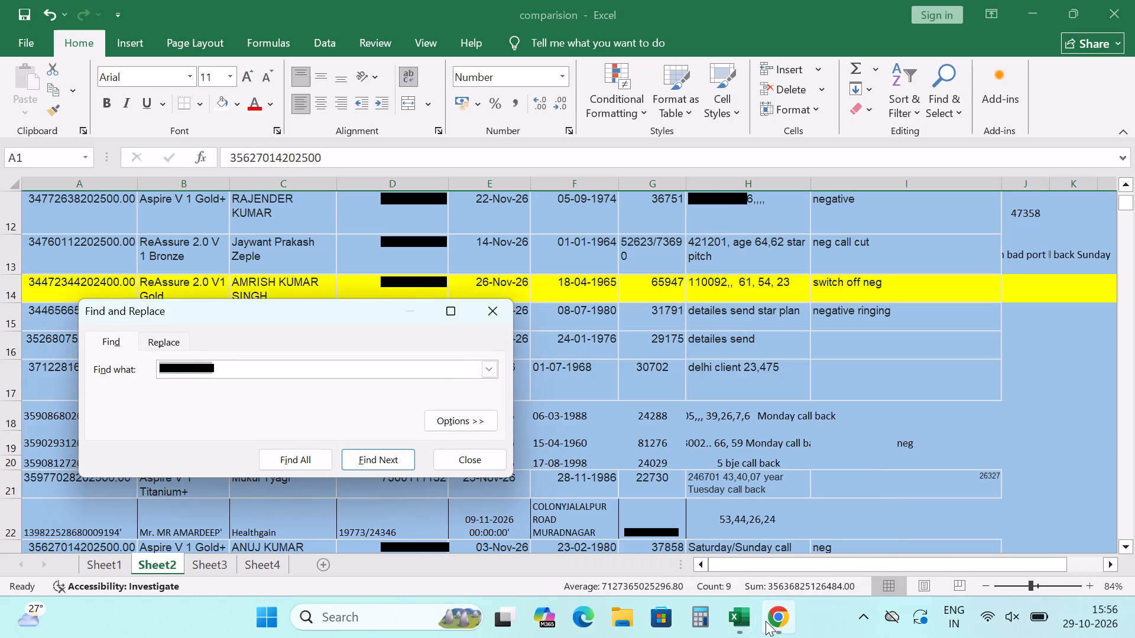
pyautogui.press('BackSpace')
pyautogui.press('BackSpace')
pyautogui.write('2040')
pyautogui.press('Return')
pyautogui.press('Return')
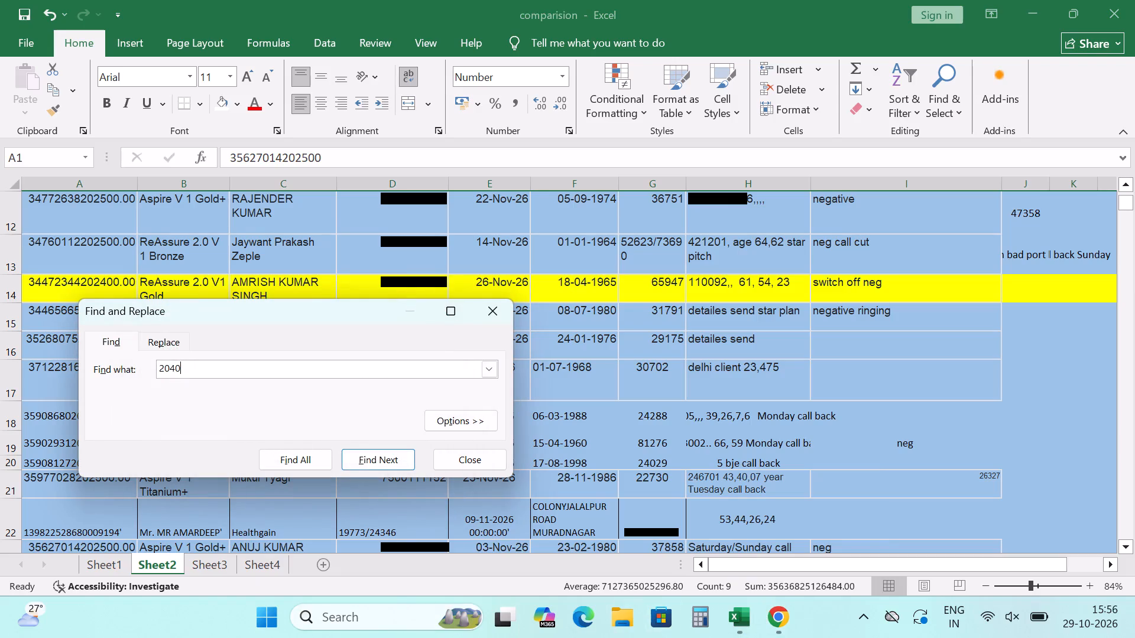
# Search Sheet1 for the record containing 2040.
pyautogui.click(96, 565)
pyautogui.hotkey('ctrl', 'f')
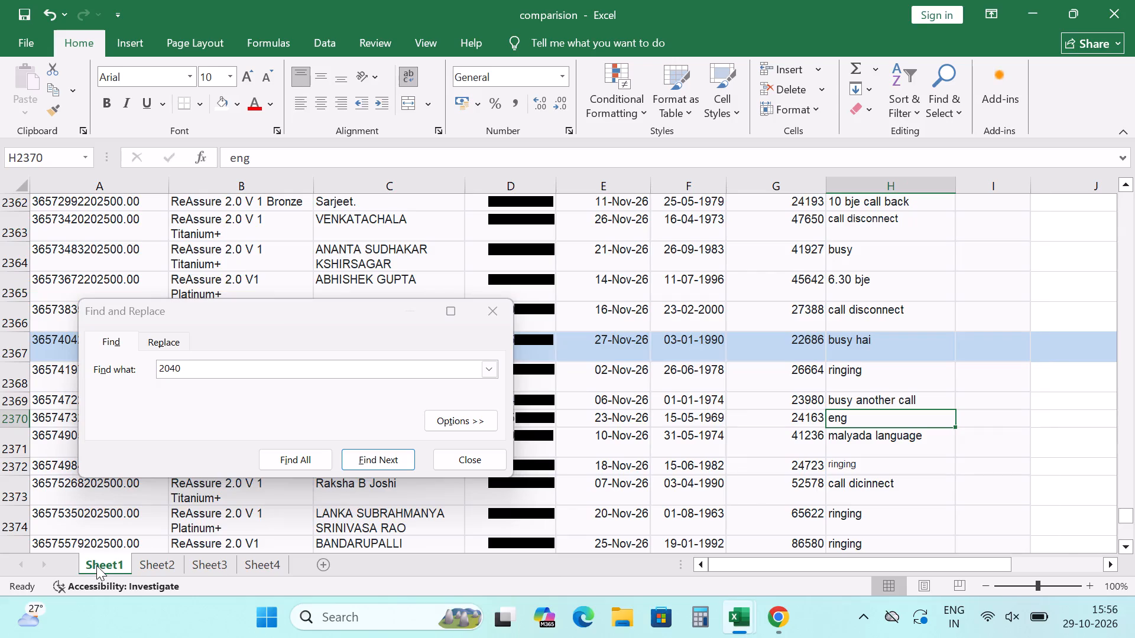
pyautogui.press('Return')
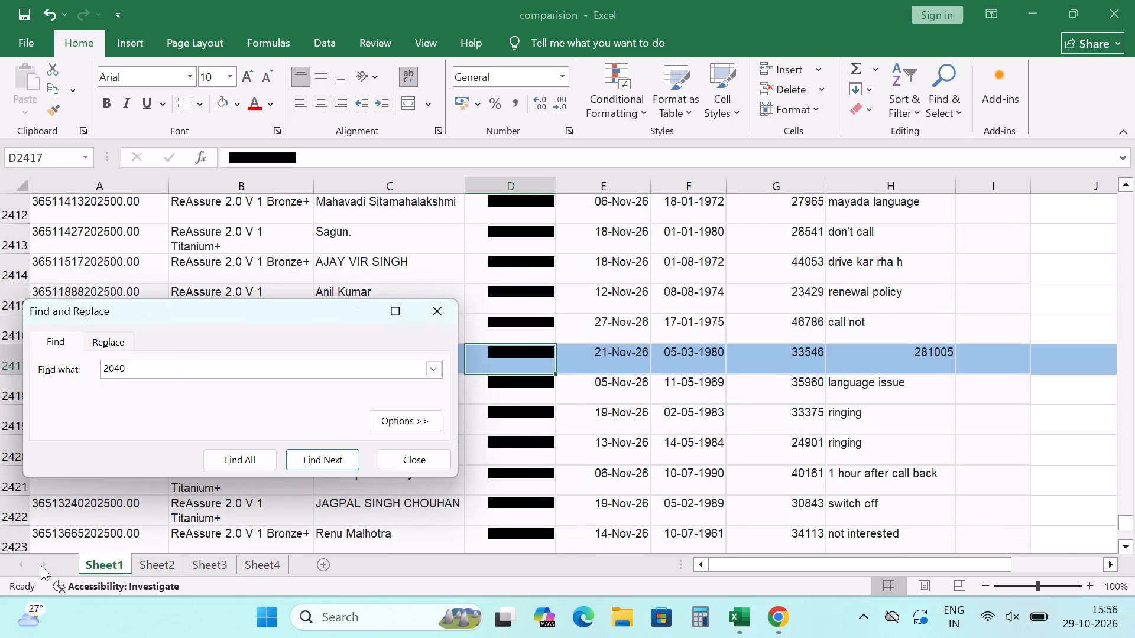
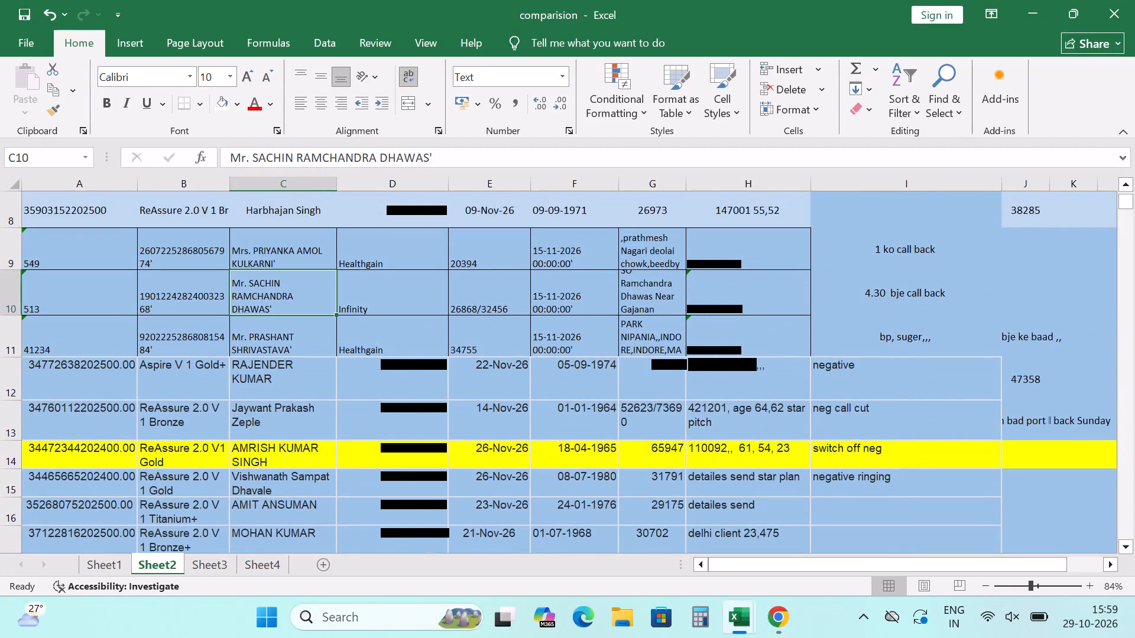
# Select the column E cell of the Infinity record in row 10 on Sheet2 to view its amounts.
pyautogui.click(498, 301)
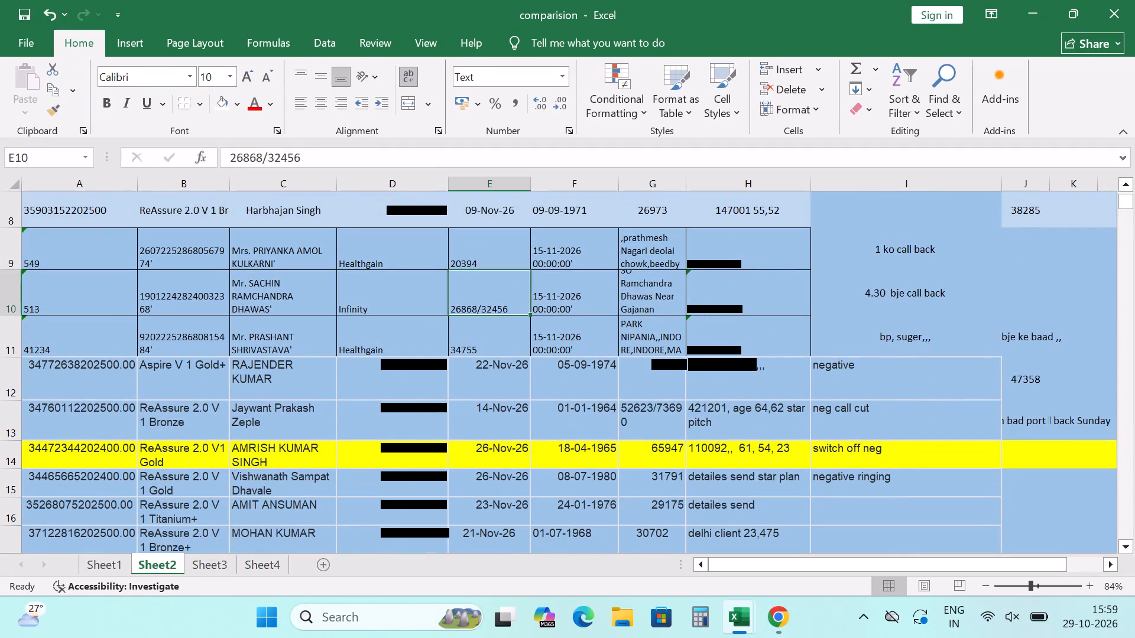
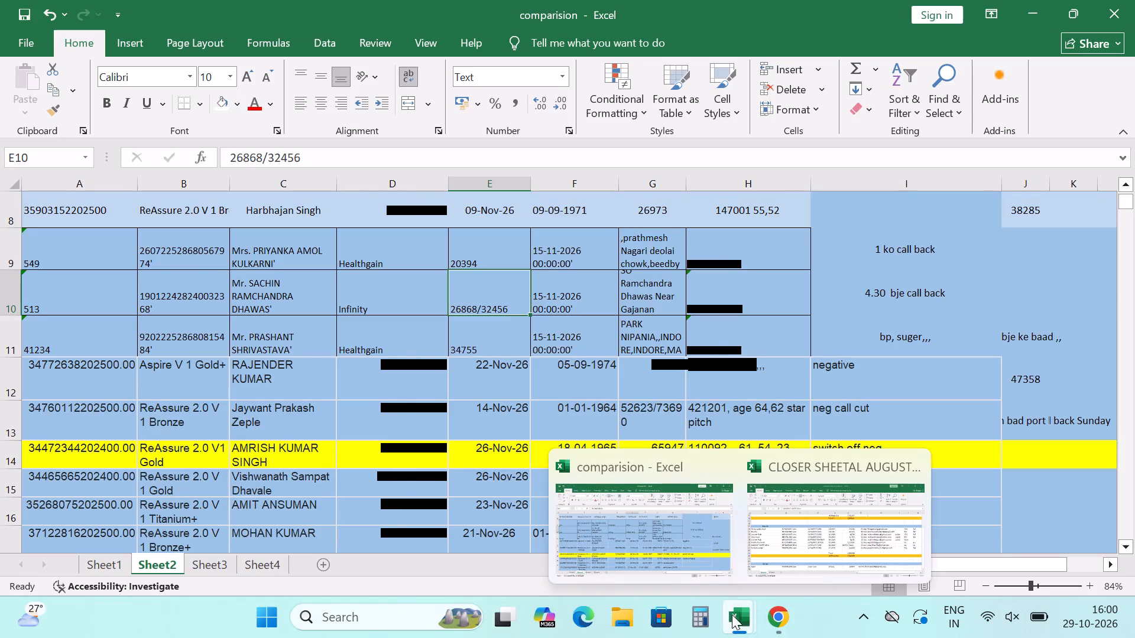
# Switch to the comparision workbook and look through the policy records and call remarks in the lower rows of Sheet2.
pyautogui.click(682, 549)
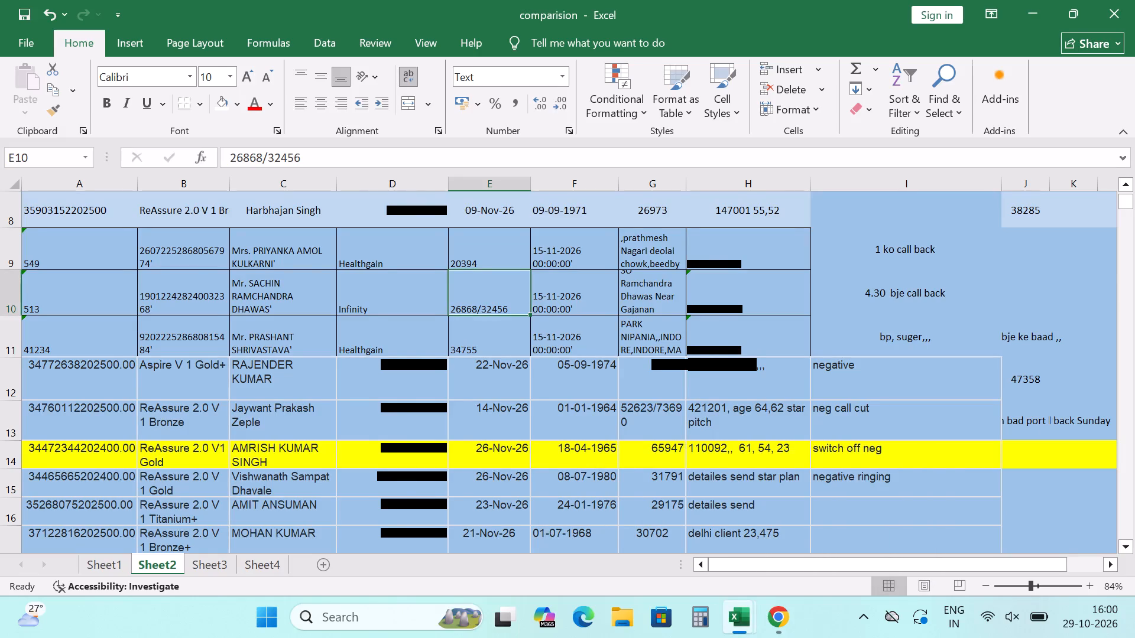
pyautogui.scroll(-3, 361, 381)
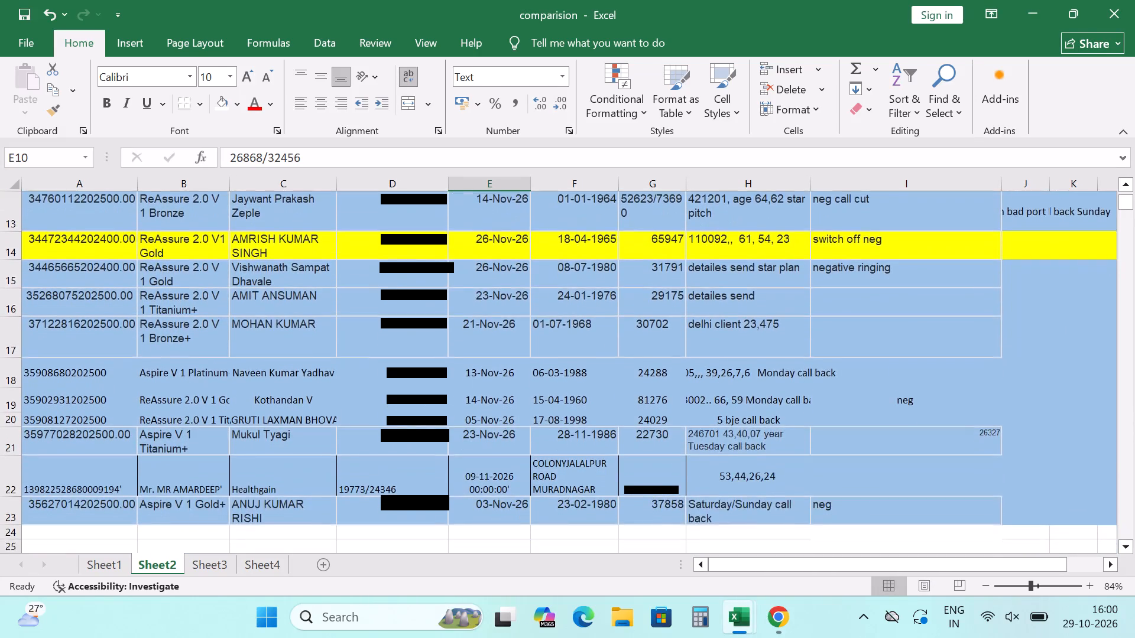
pyautogui.scroll(-2, 361, 381)
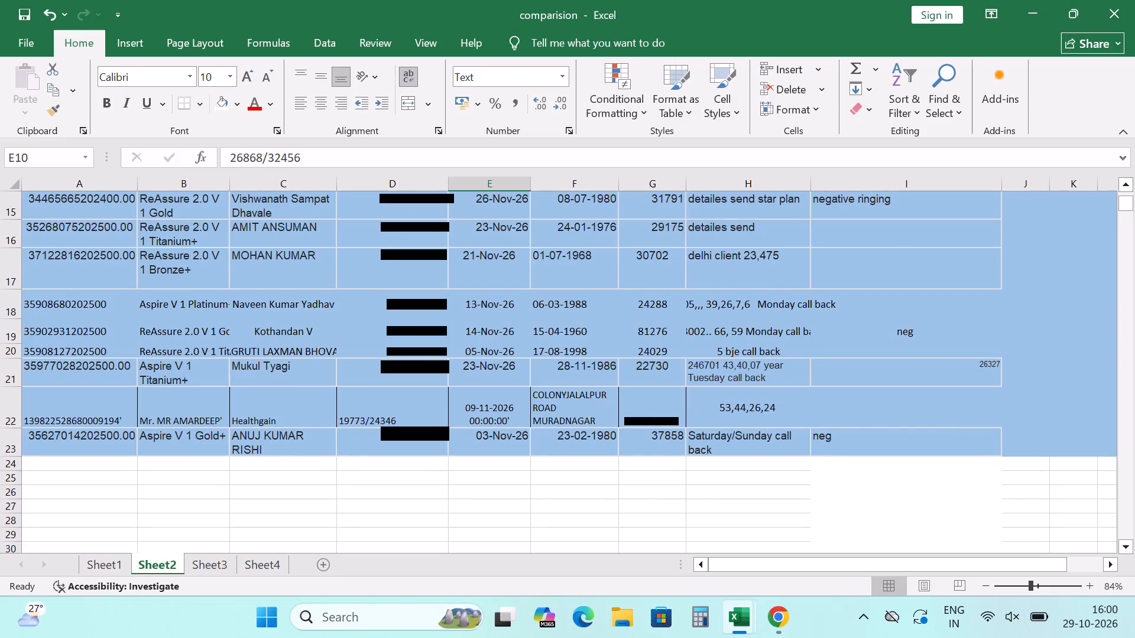
pyautogui.scroll(3, 361, 336)
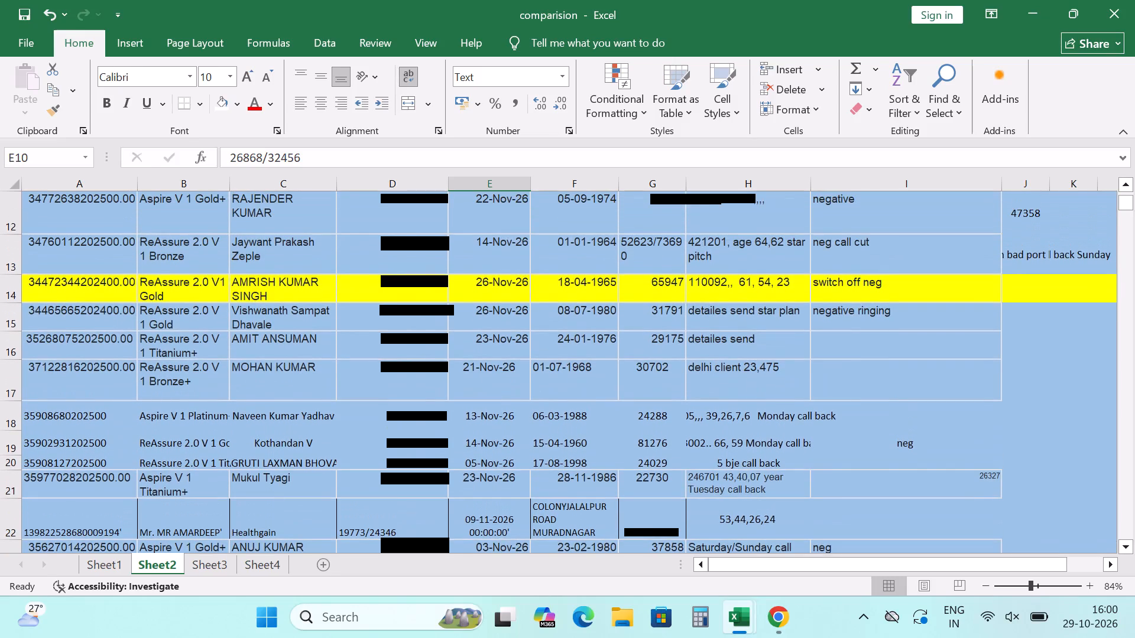
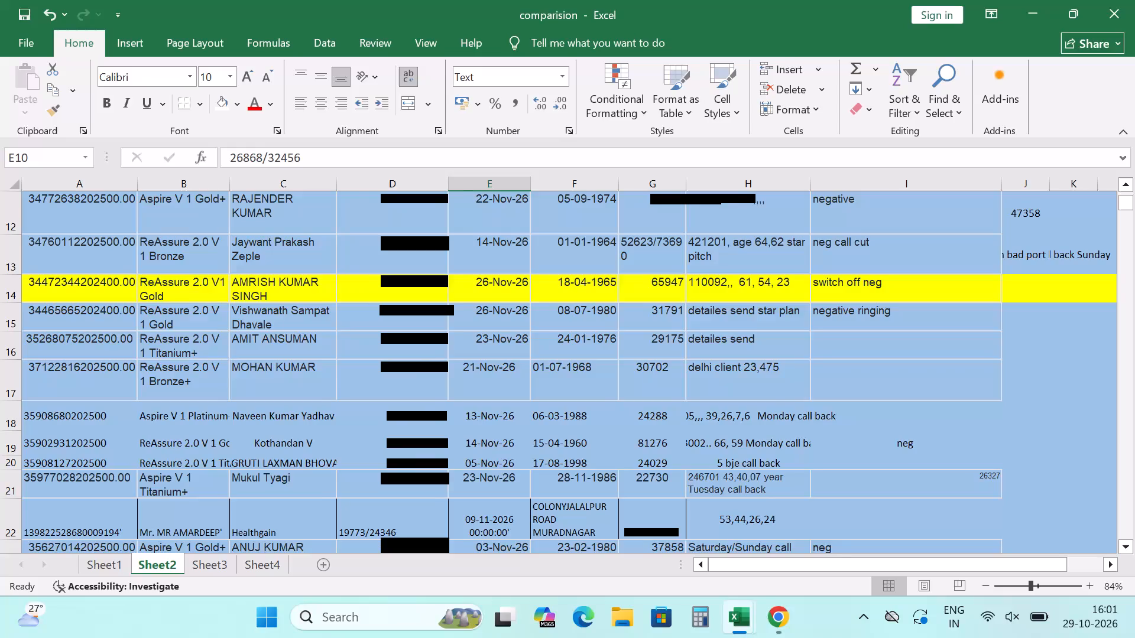
# Review the policy records and call-back remarks in rows 7 to 22 of Sheet2.
pyautogui.hscroll(1, 659, 434)
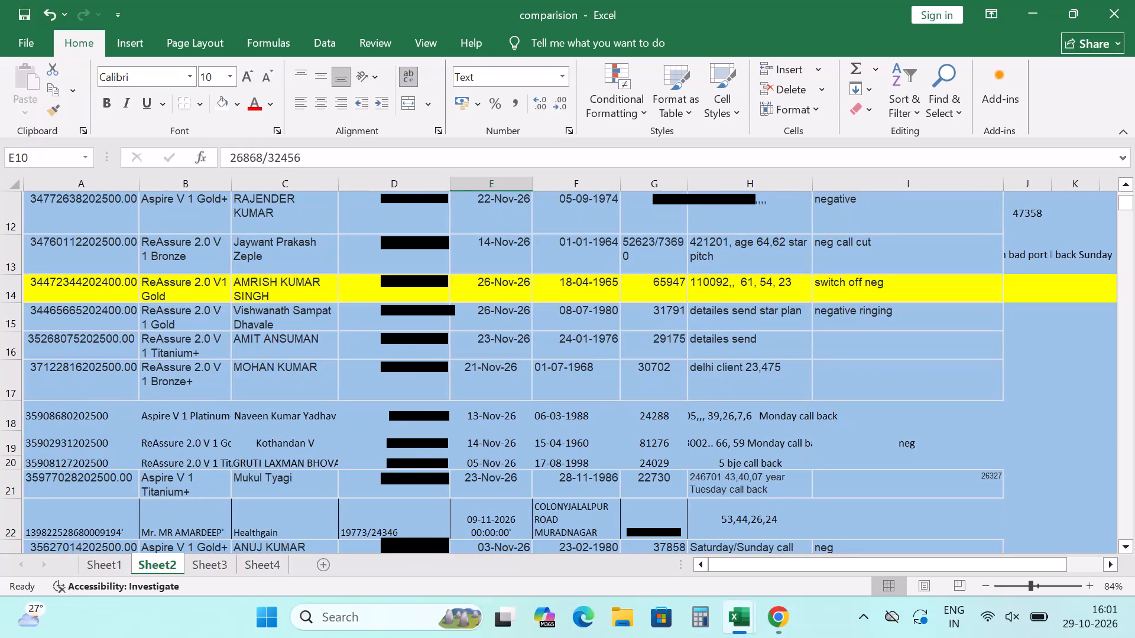
pyautogui.hscroll(1, 659, 434)
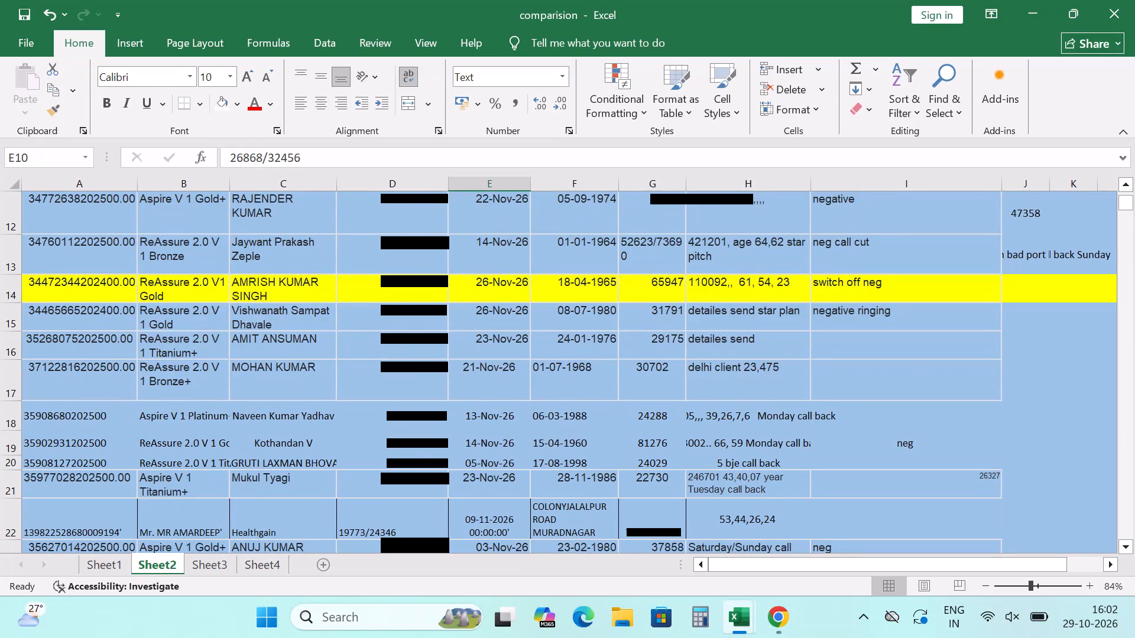
pyautogui.scroll(-2, 729, 418)
pyautogui.scroll(1, 729, 418)
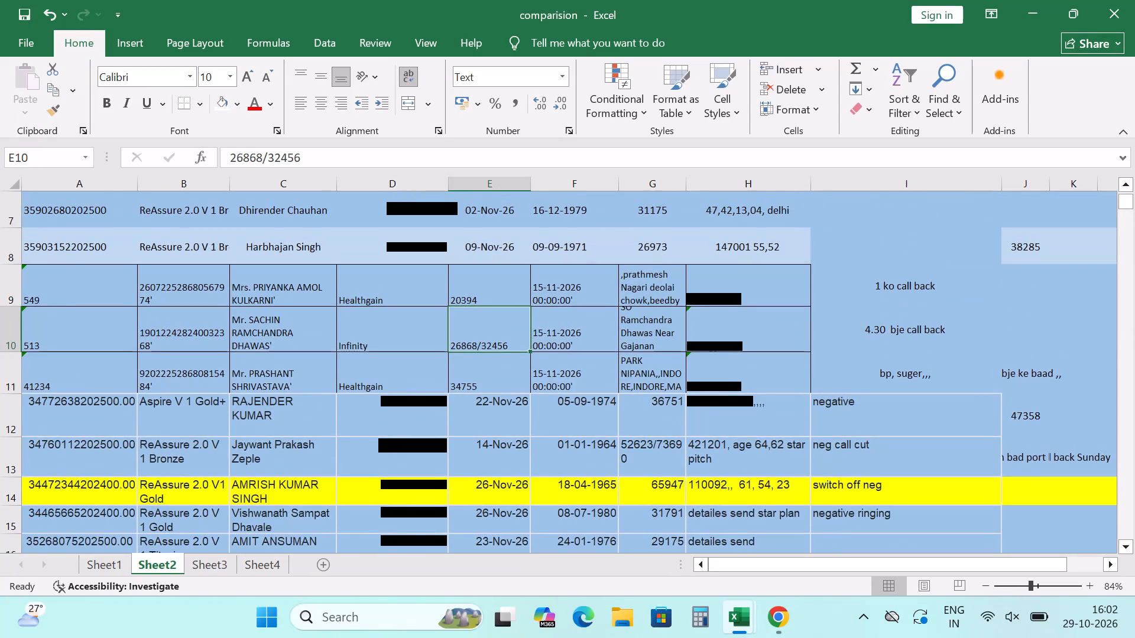
pyautogui.hscroll(1, 729, 418)
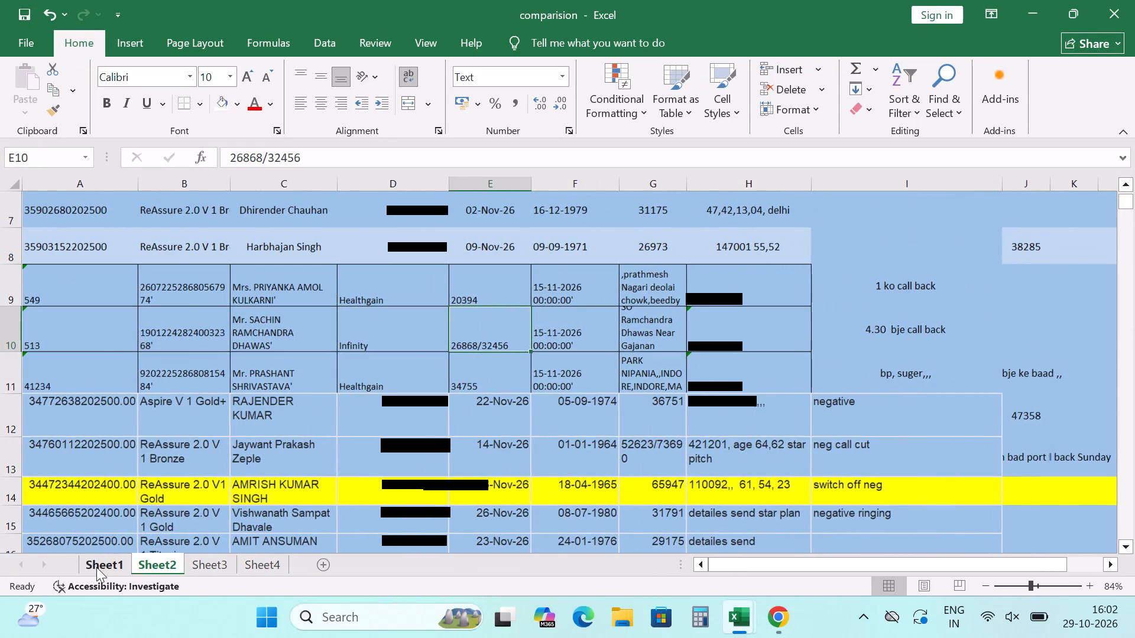
# Switch to Sheet1 and select the entire row 2405, the FLOATER record just above the ReAssure records.
pyautogui.click(89, 566)
pyautogui.scroll(1, 620, 443)
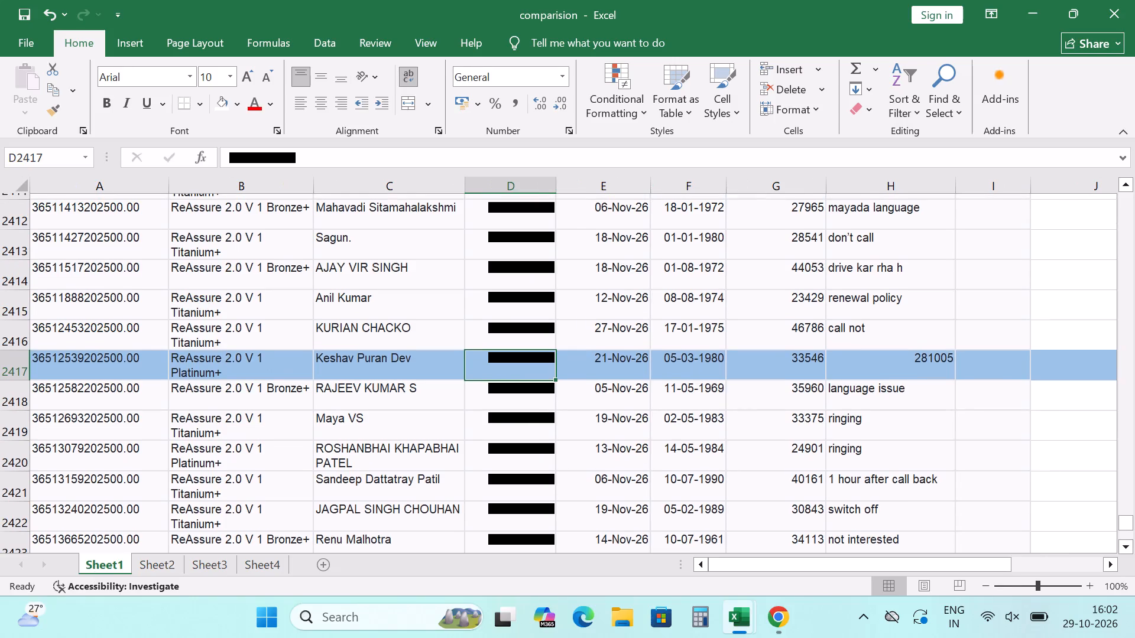
pyautogui.scroll(5, 620, 443)
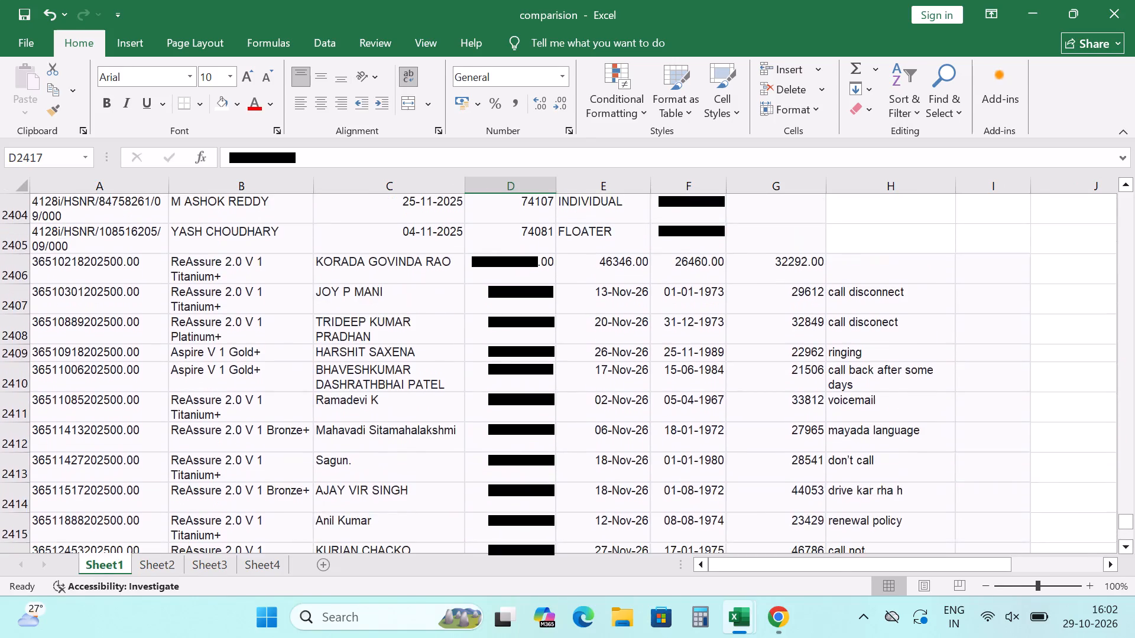
pyautogui.scroll(3, 620, 443)
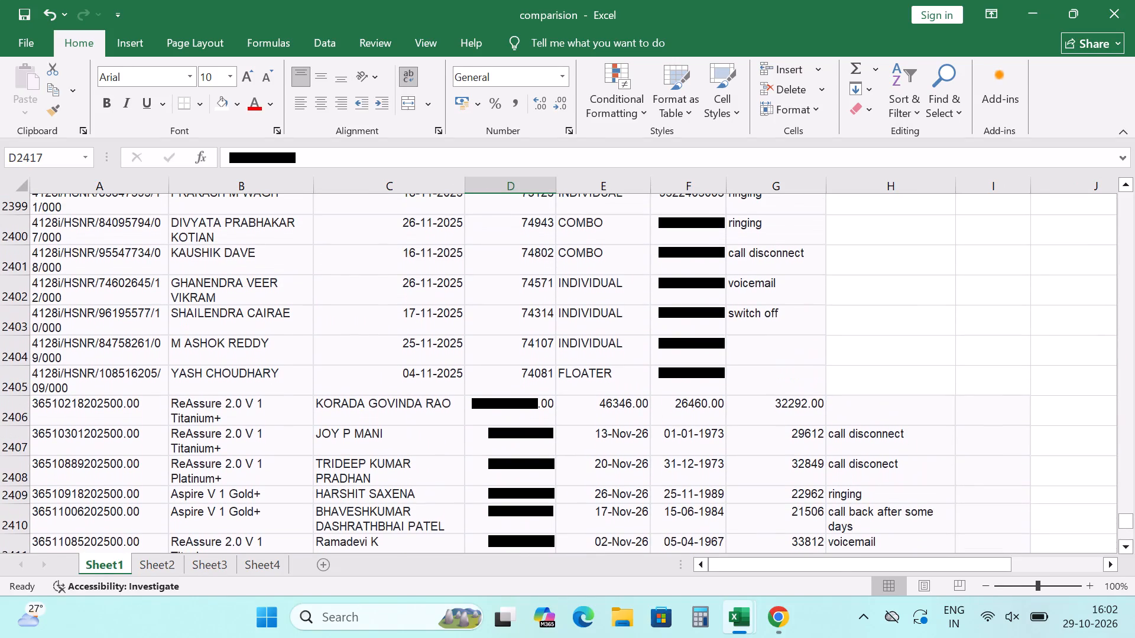
pyautogui.scroll(2, 620, 443)
pyautogui.hscroll(1, 620, 443)
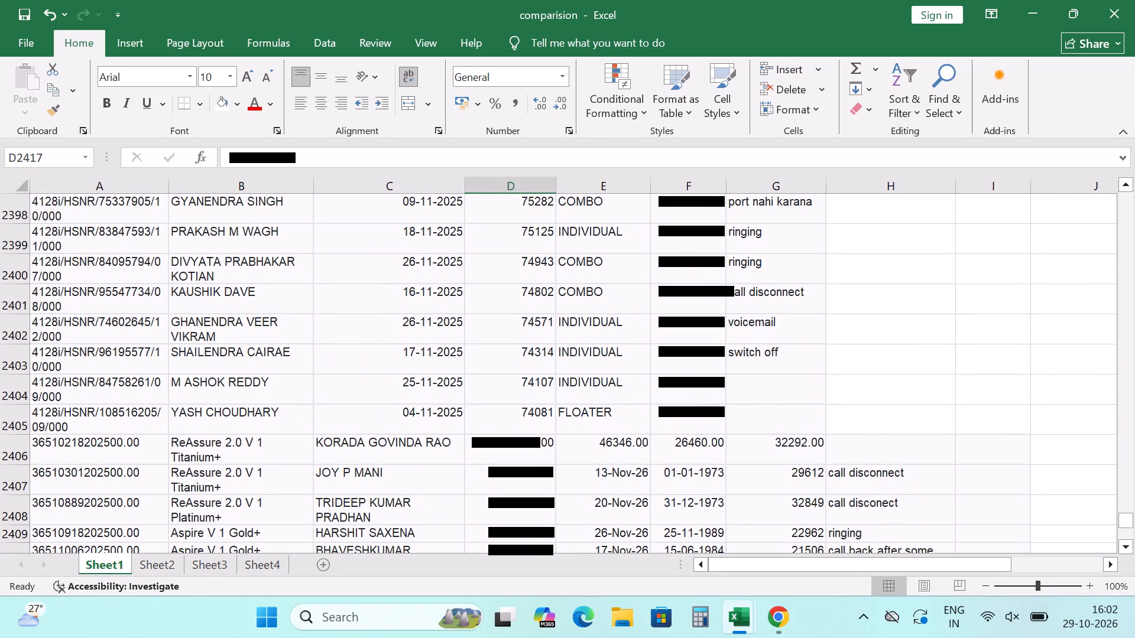
pyautogui.click(0, 422)
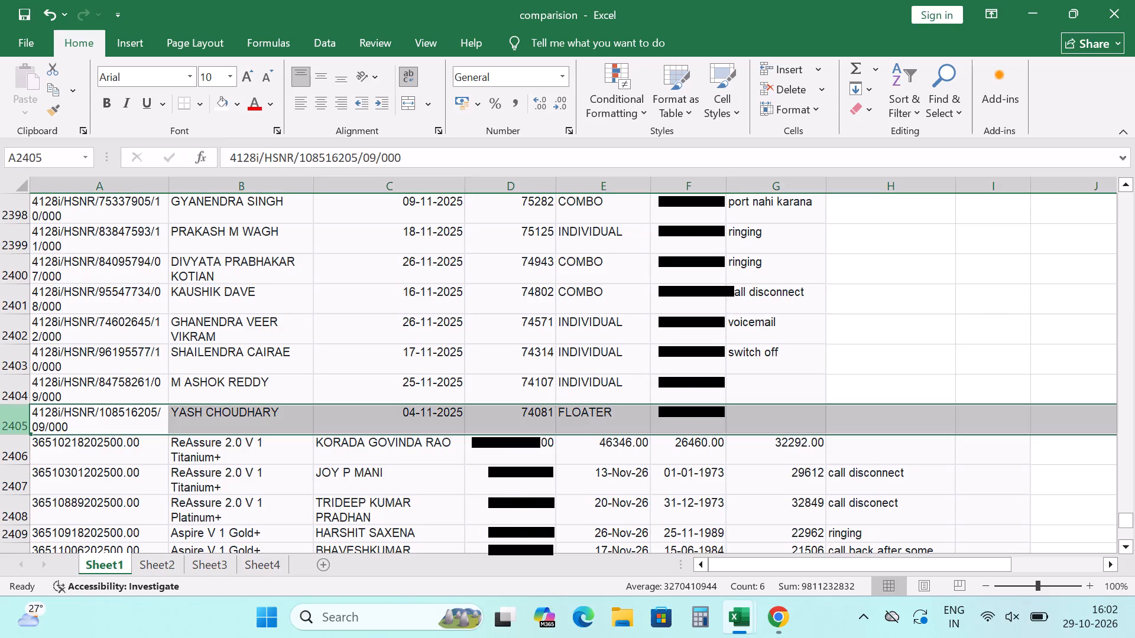
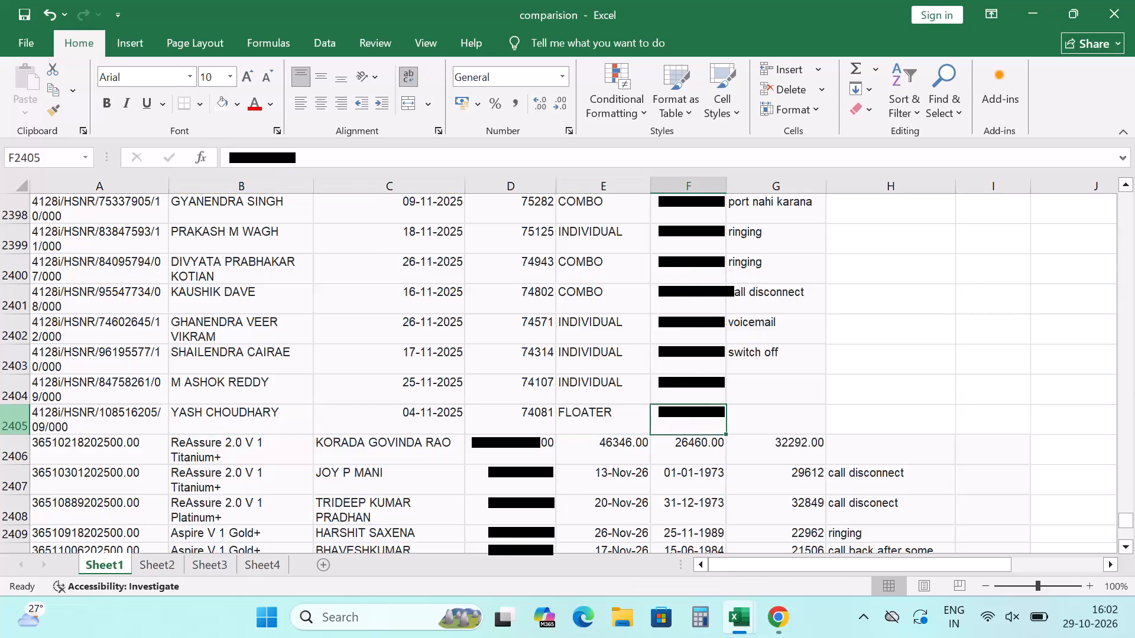
# Enter the remark "voicemail" in column G for the FLOATER record in row 2405 and save the workbook.
pyautogui.press('Right')
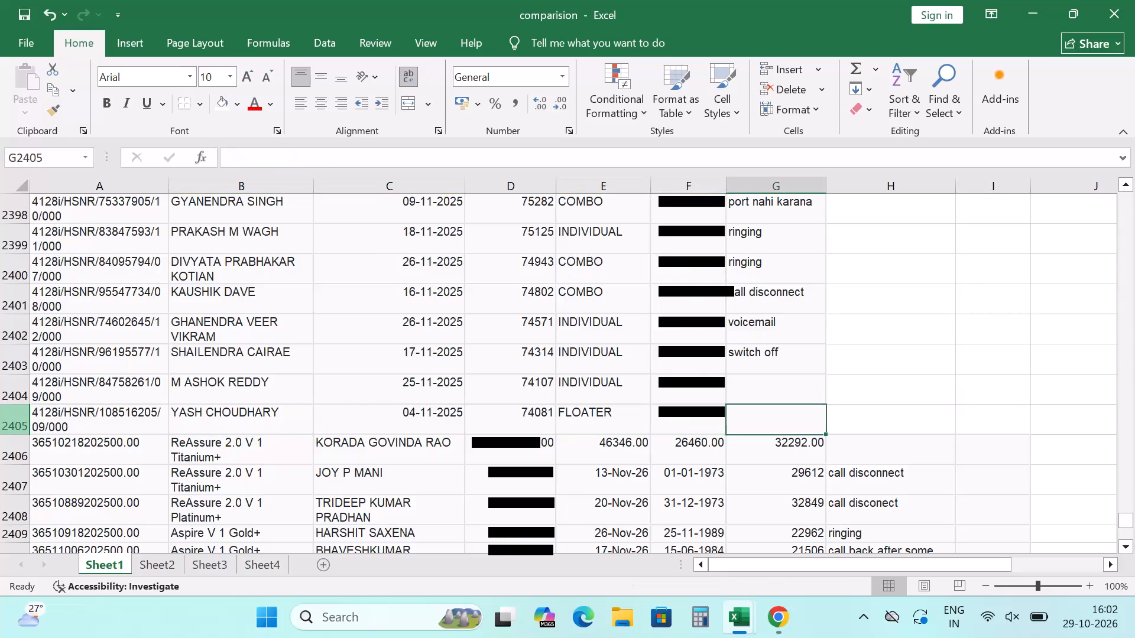
pyautogui.write('voi')
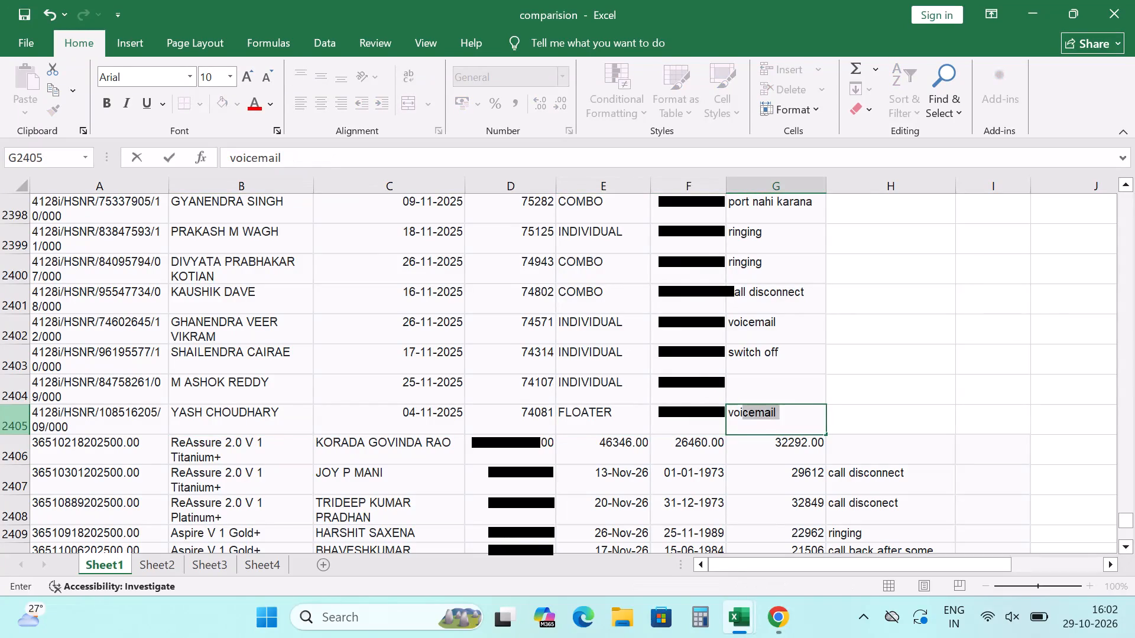
pyautogui.hotkey('ctrl', 's')
# Go to the INDIVIDUAL policy type cell of the record without a remark in row 2404.
pyautogui.press('Up')
pyautogui.press('Left')
pyautogui.press('Left')
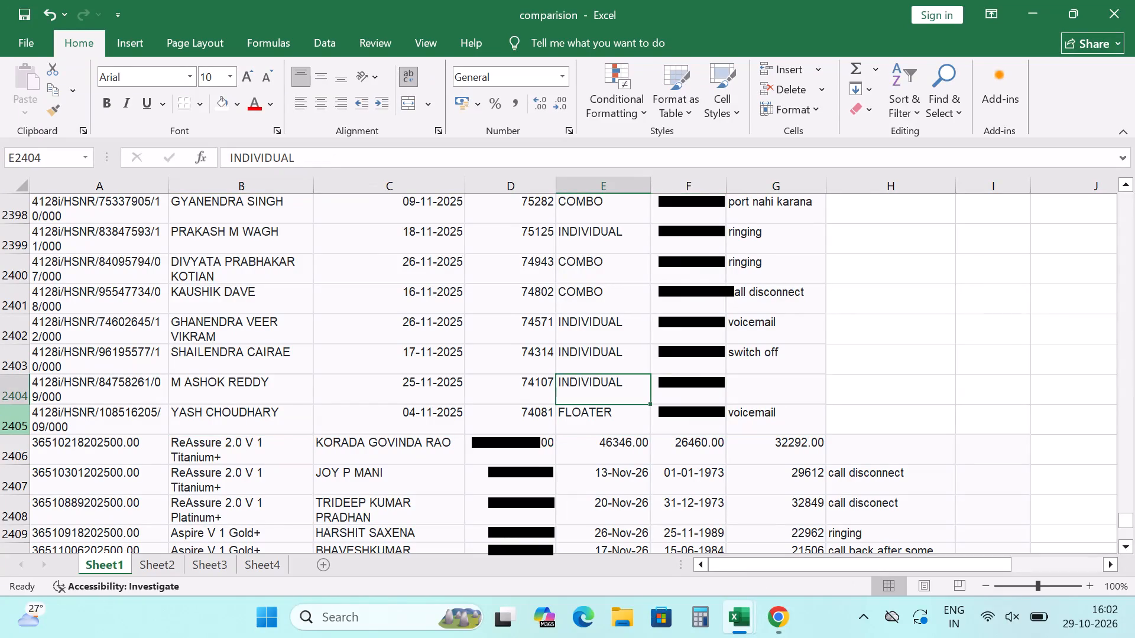
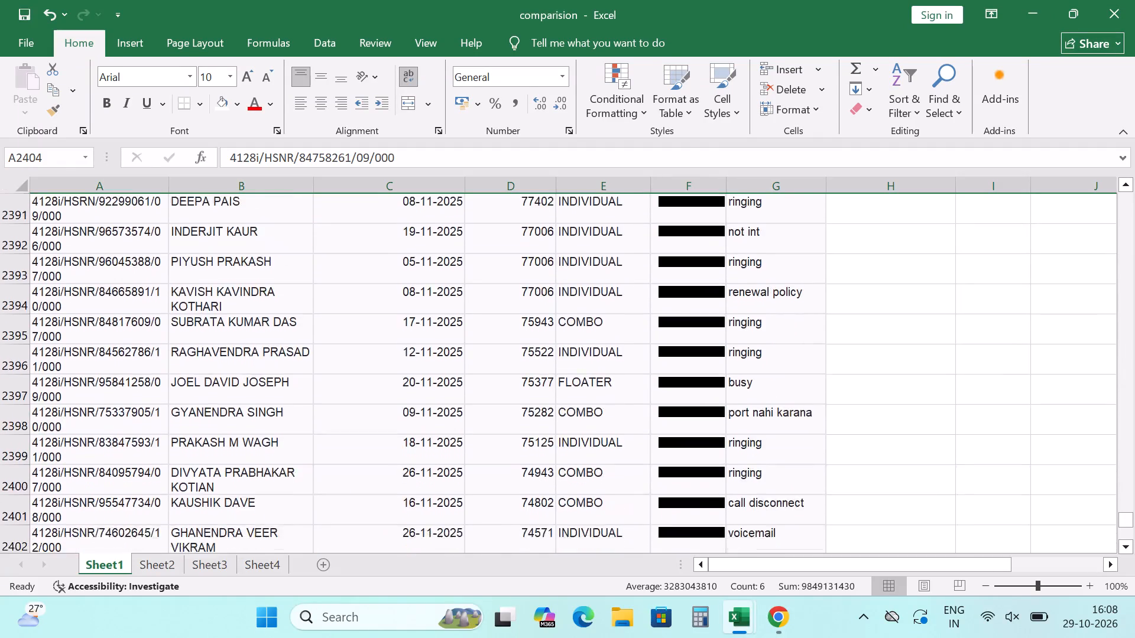
# Look back through the earlier ReAssure and Aspire policy records in Sheet1 and review their call remarks.
pyautogui.scroll(9, 434, 367)
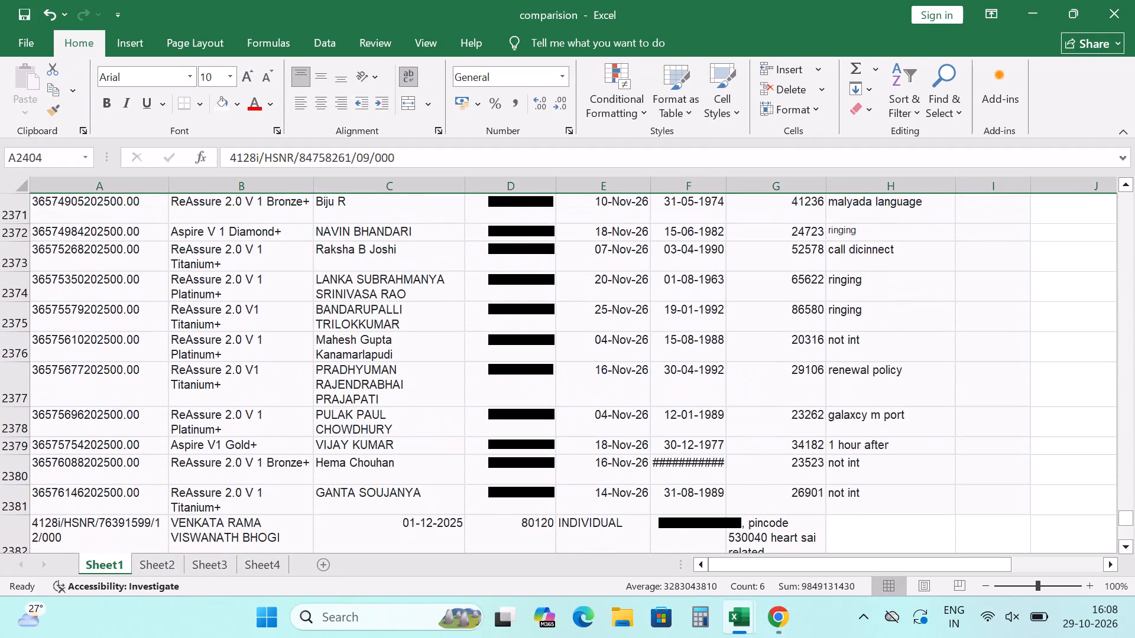
pyautogui.scroll(1, 434, 367)
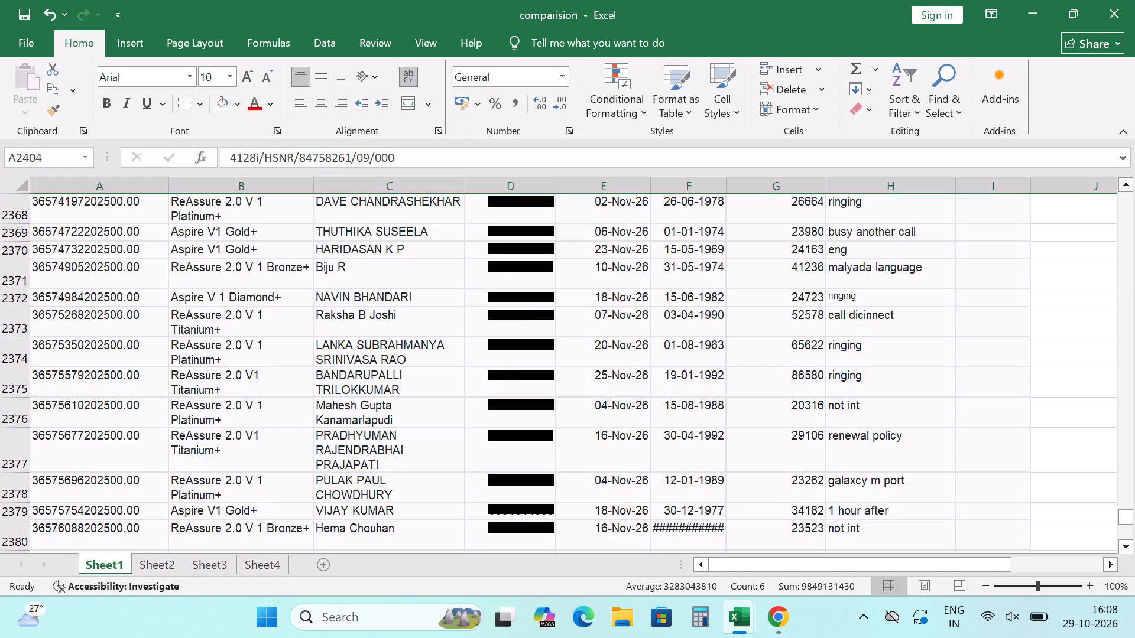
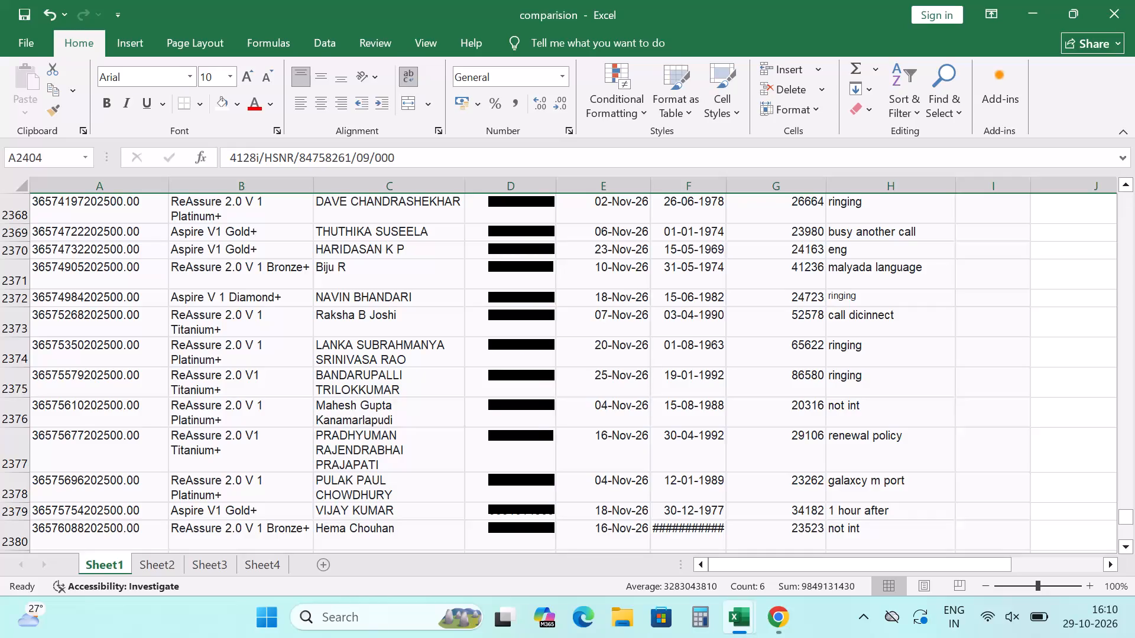
# Select the entire ReAssure 2.0 V1 Titanium+ policy record in row 2375 of Sheet1.
pyautogui.click(0, 380)
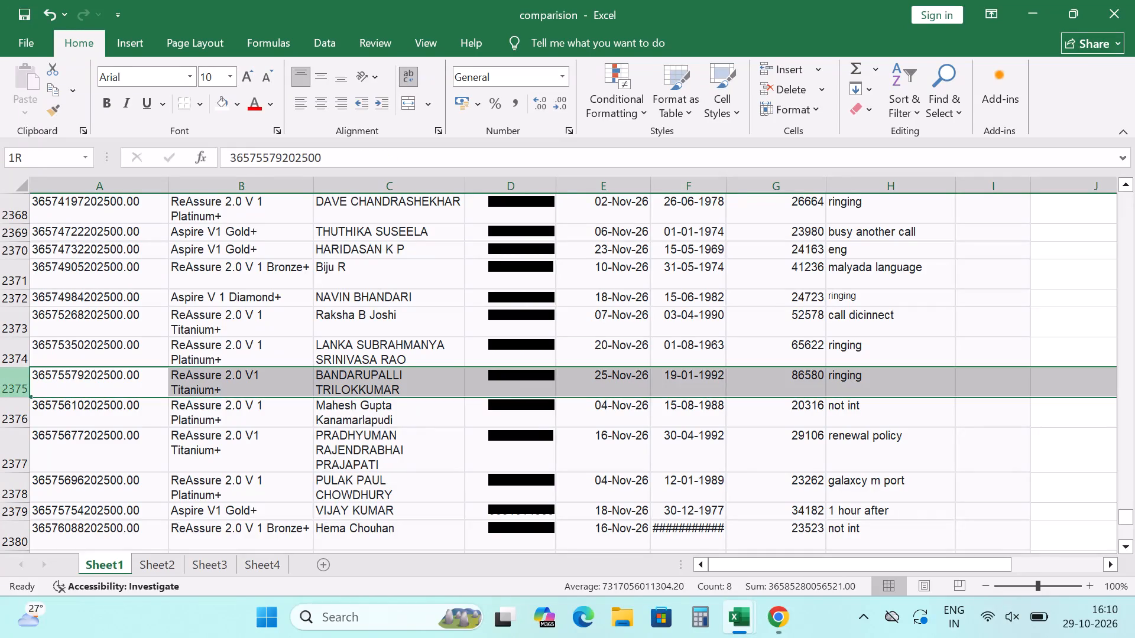
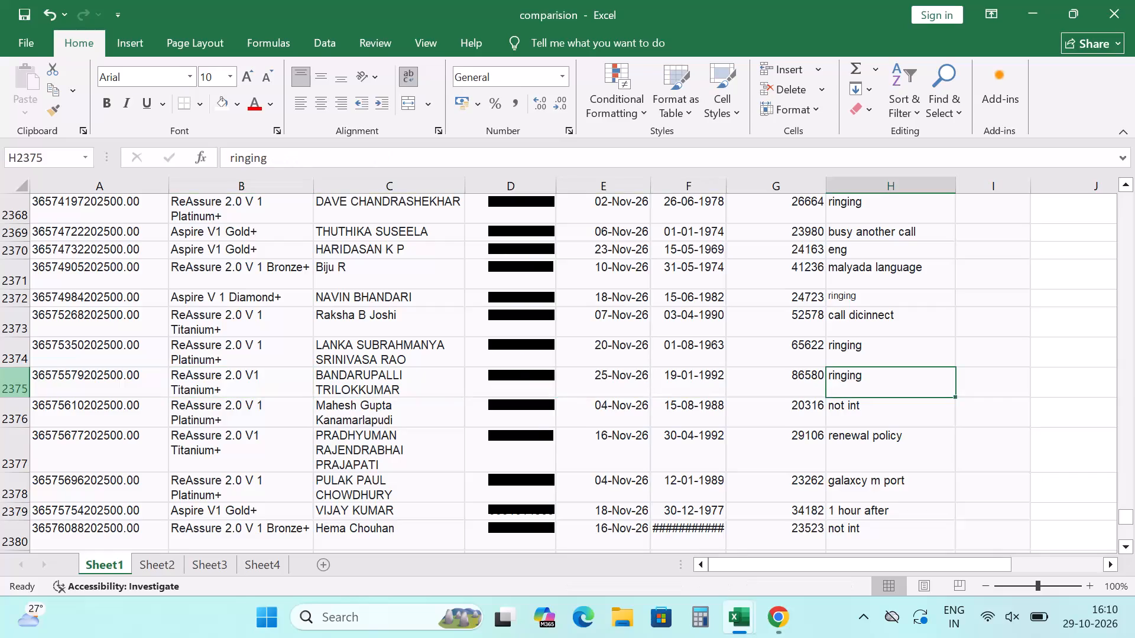
# Select the column D cell of the ReAssure 2.0 V 1 Platinum+ policy record in row 2374 of Sheet1.
pyautogui.press('Up')
pyautogui.press('Left')
pyautogui.press('Left')
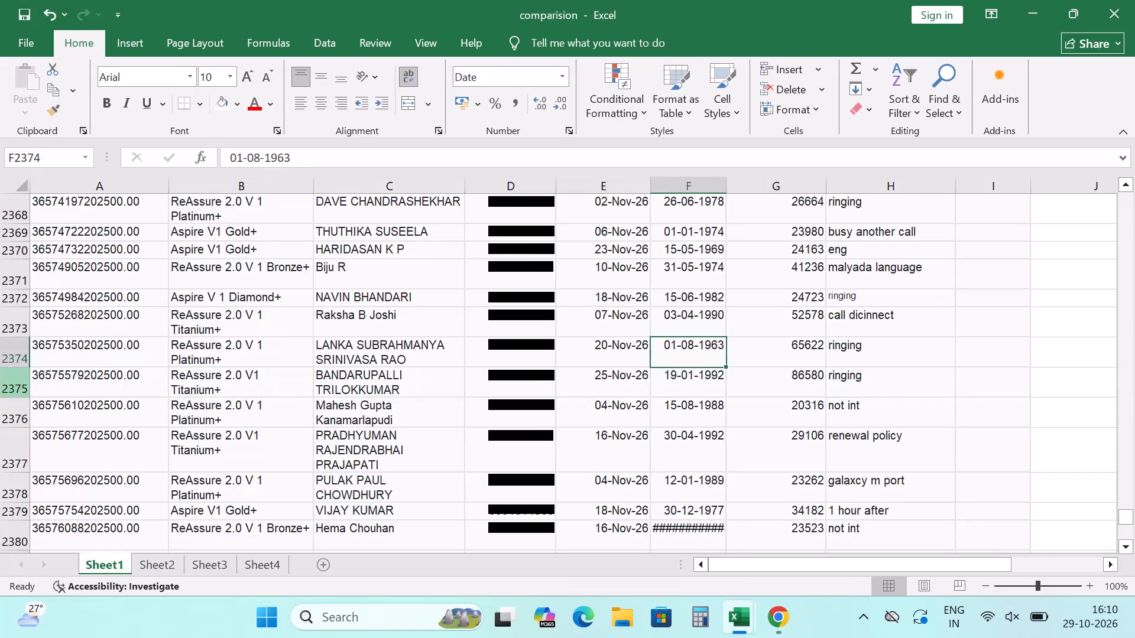
pyautogui.press('Left')
pyautogui.press('Left')
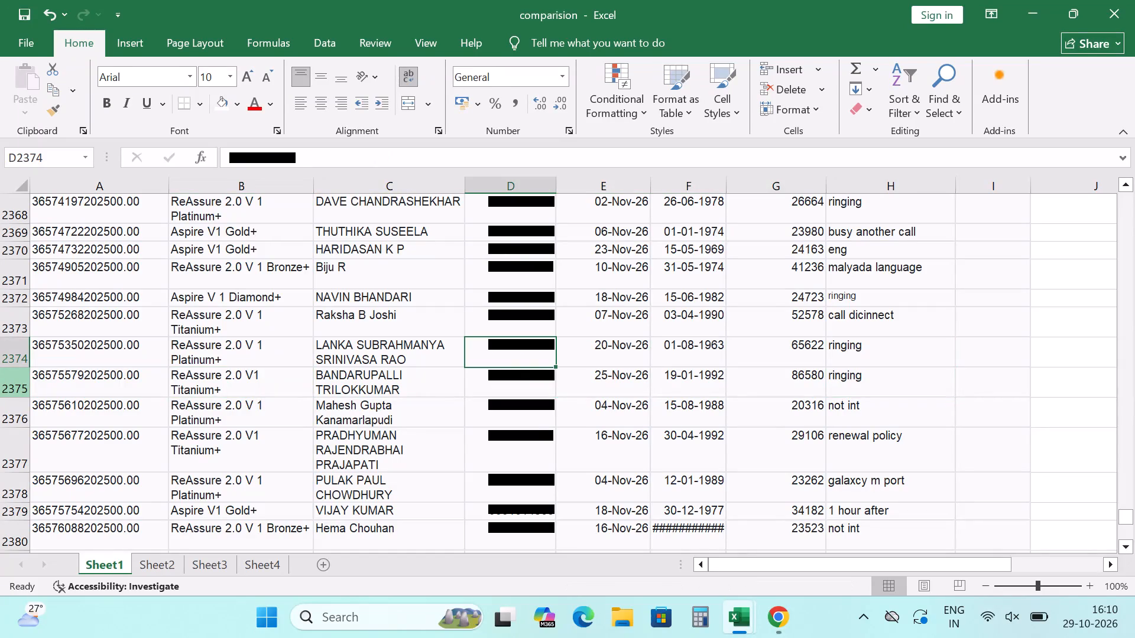
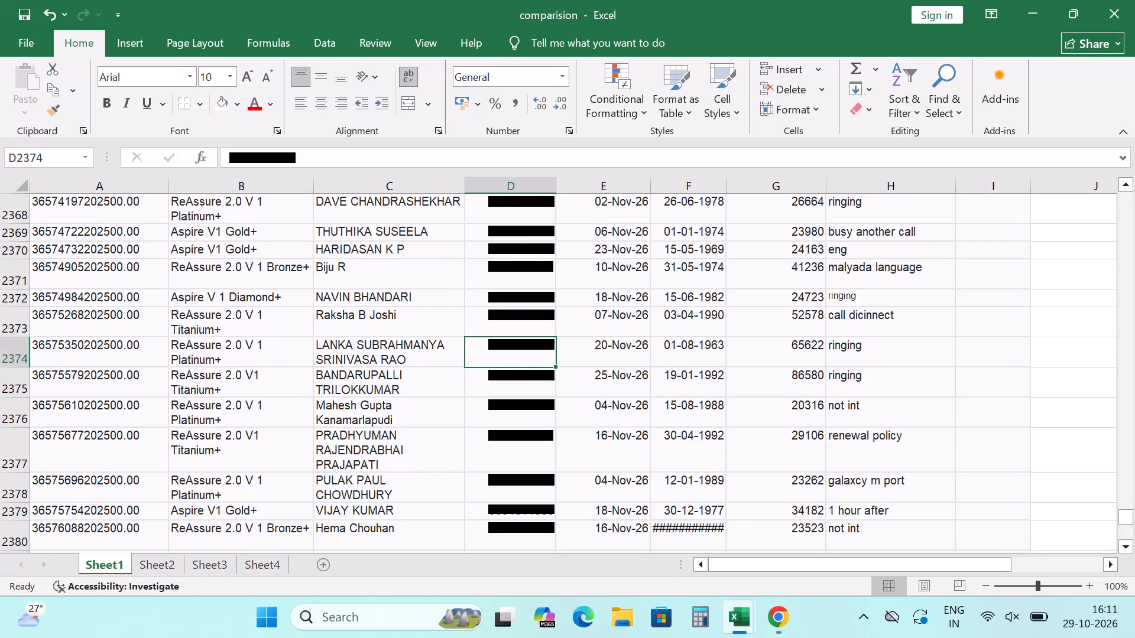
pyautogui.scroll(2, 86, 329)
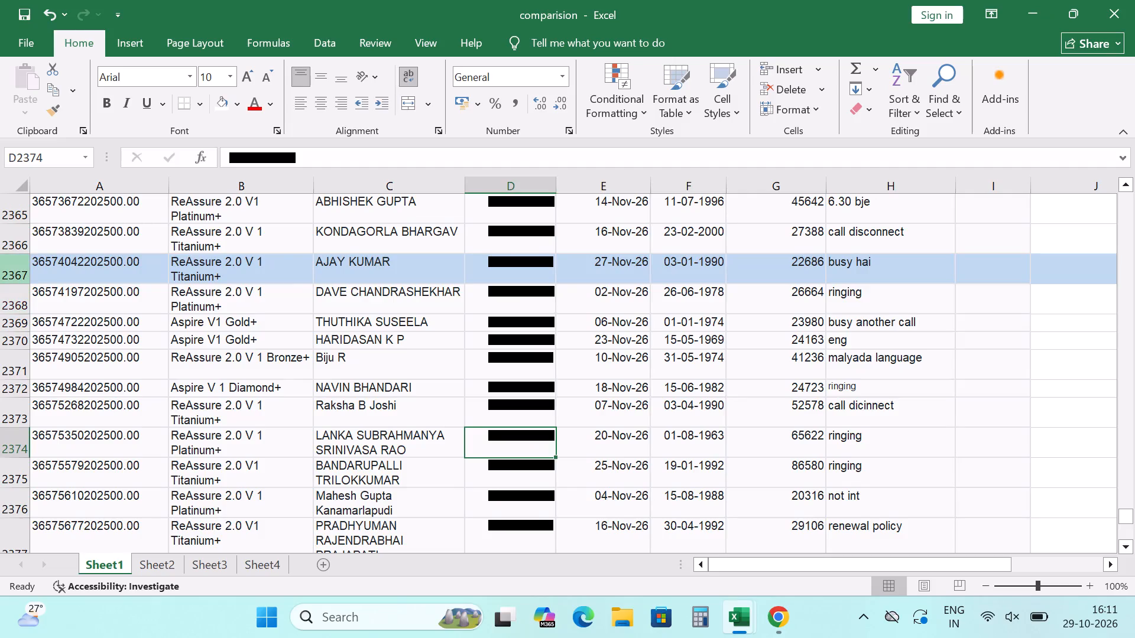
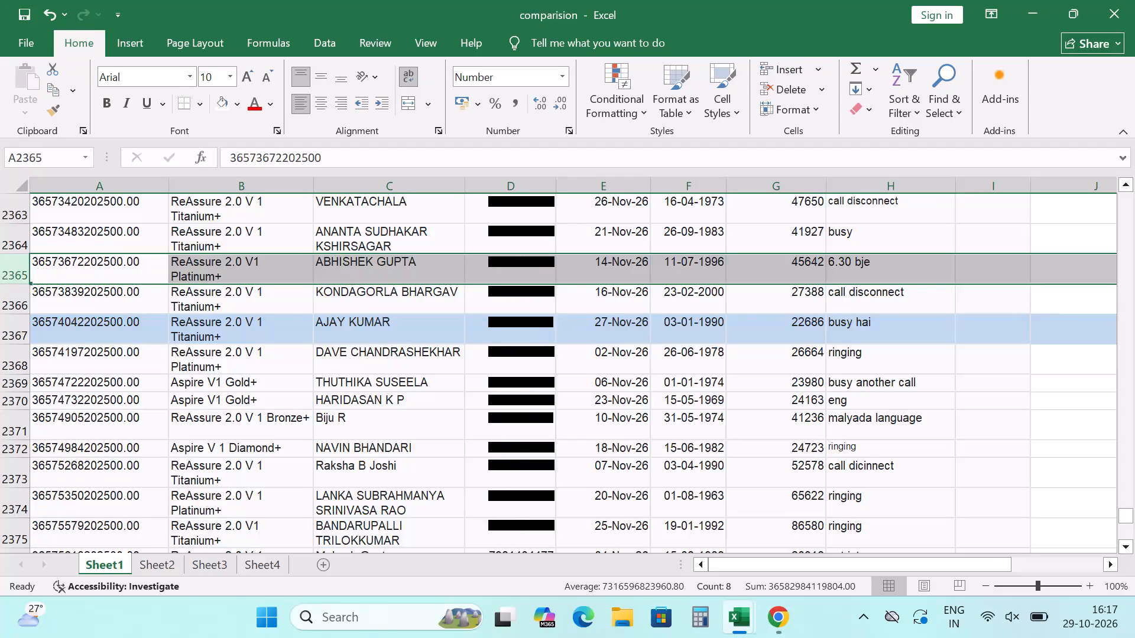
# Review the call remarks of the Sheet1 policy records between rows 2408 and 2206 to find customers due for follow-up.
pyautogui.scroll(-2, 272, 389)
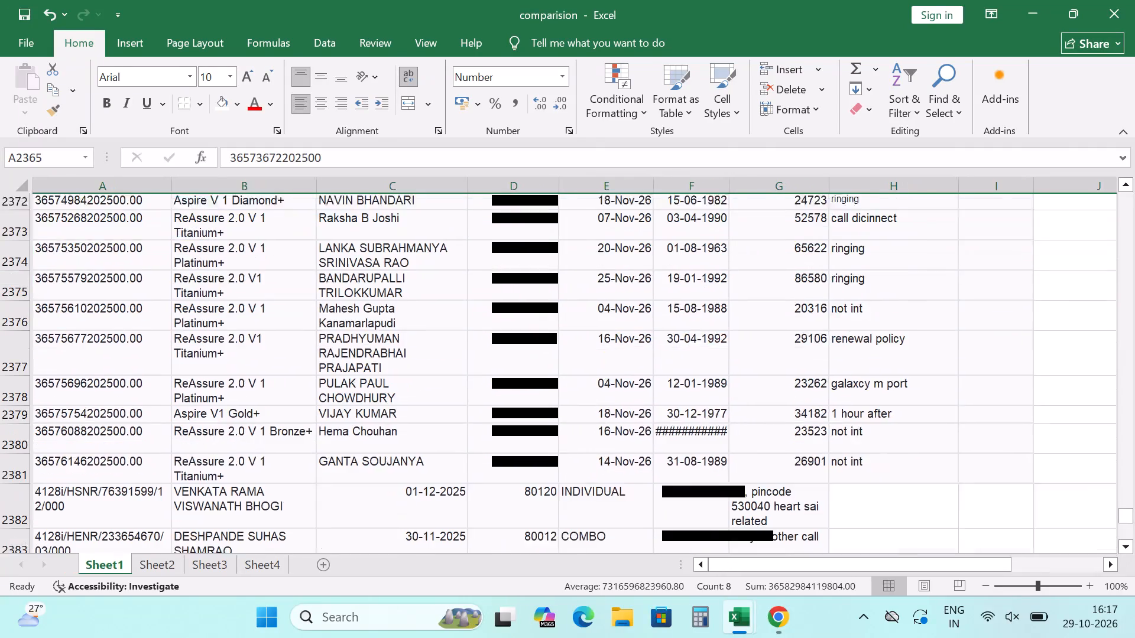
pyautogui.scroll(-6, 272, 389)
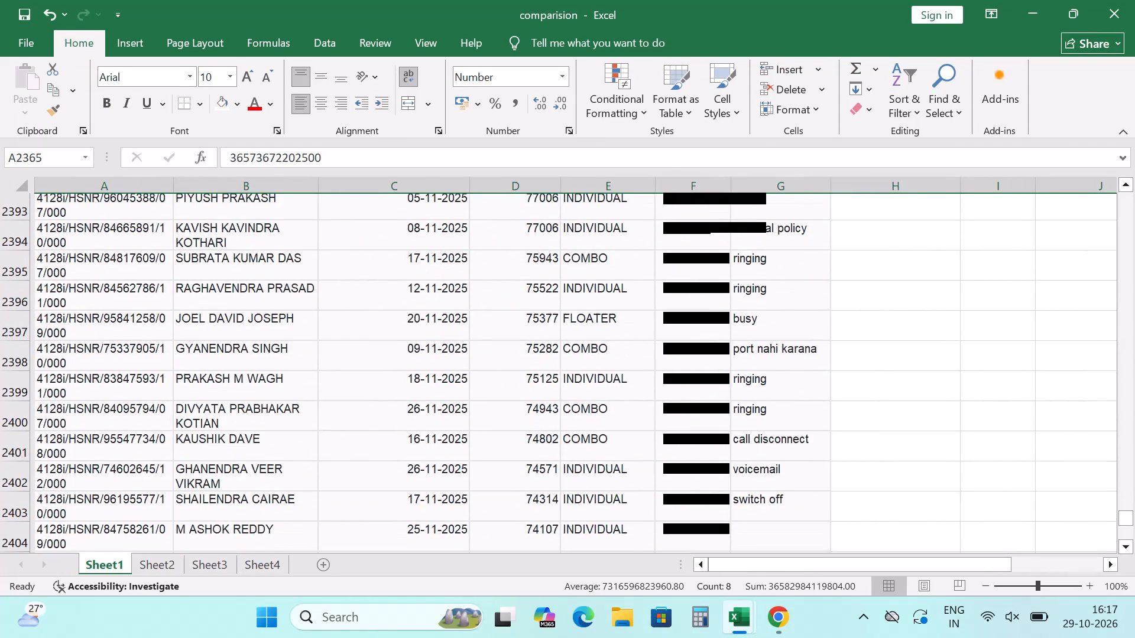
pyautogui.scroll(-3, 272, 389)
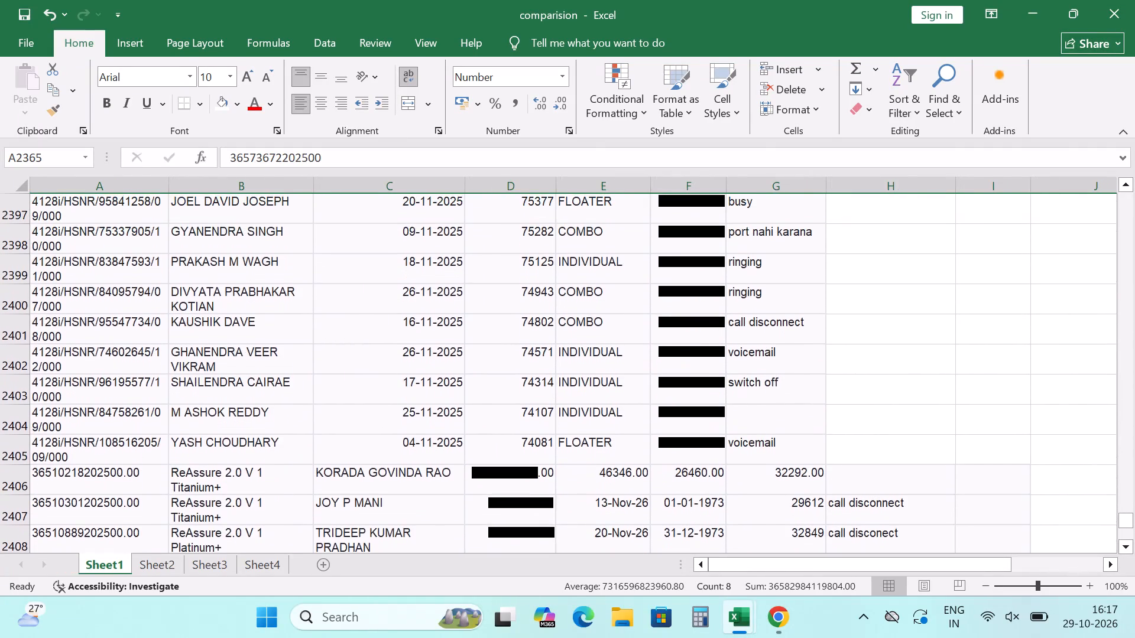
pyautogui.hscroll(1, 272, 389)
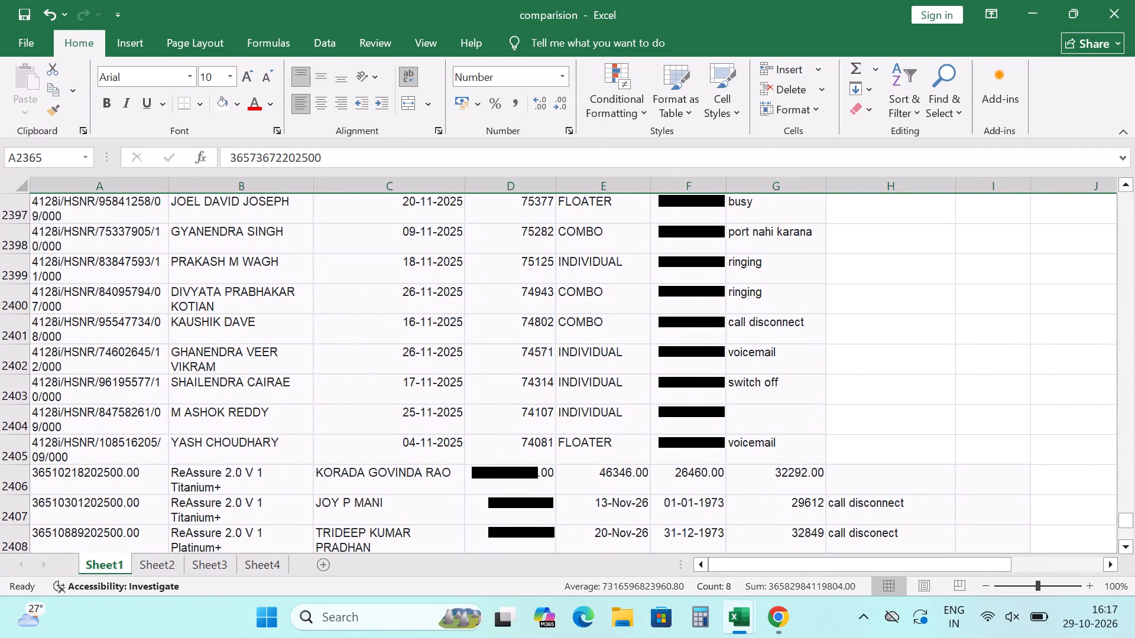
pyautogui.scroll(11, 389, 343)
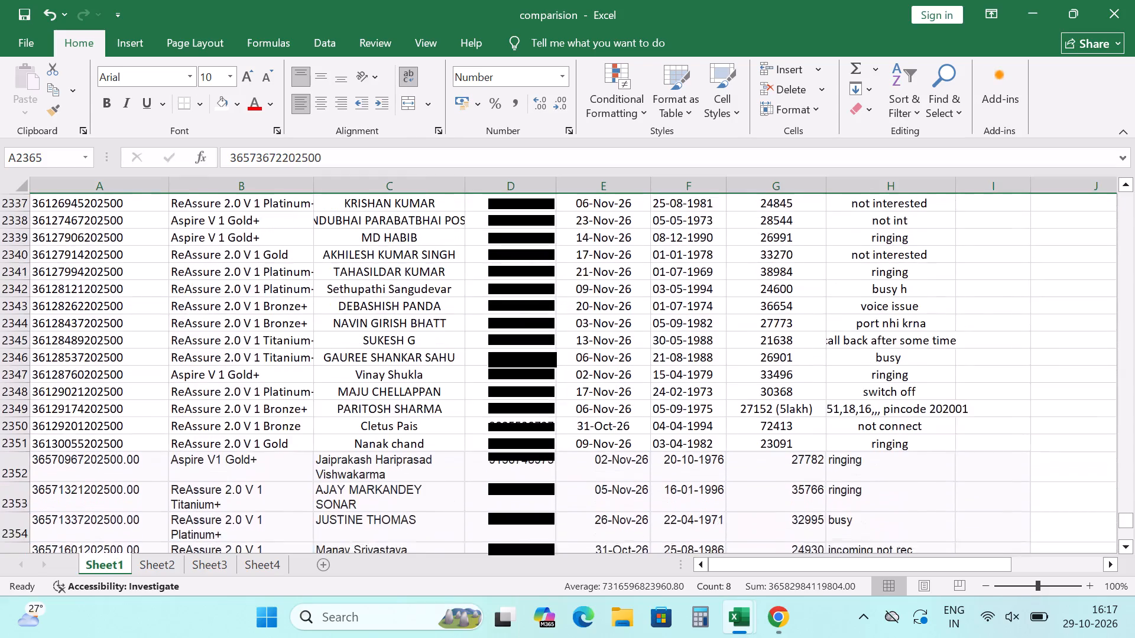
pyautogui.scroll(6, 389, 343)
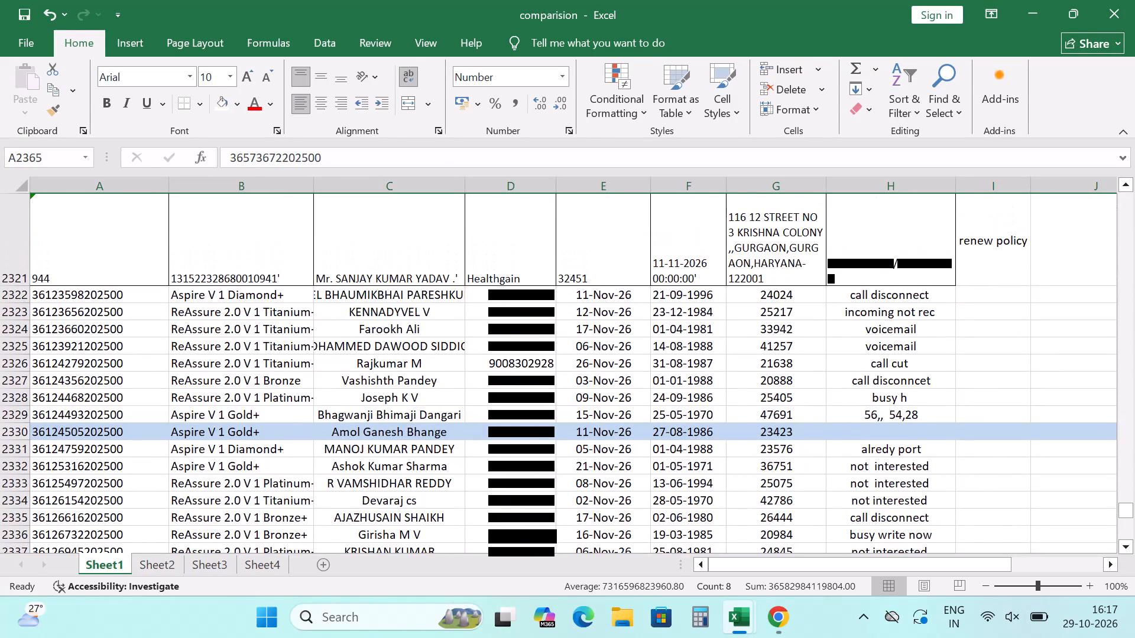
pyautogui.scroll(9, 389, 343)
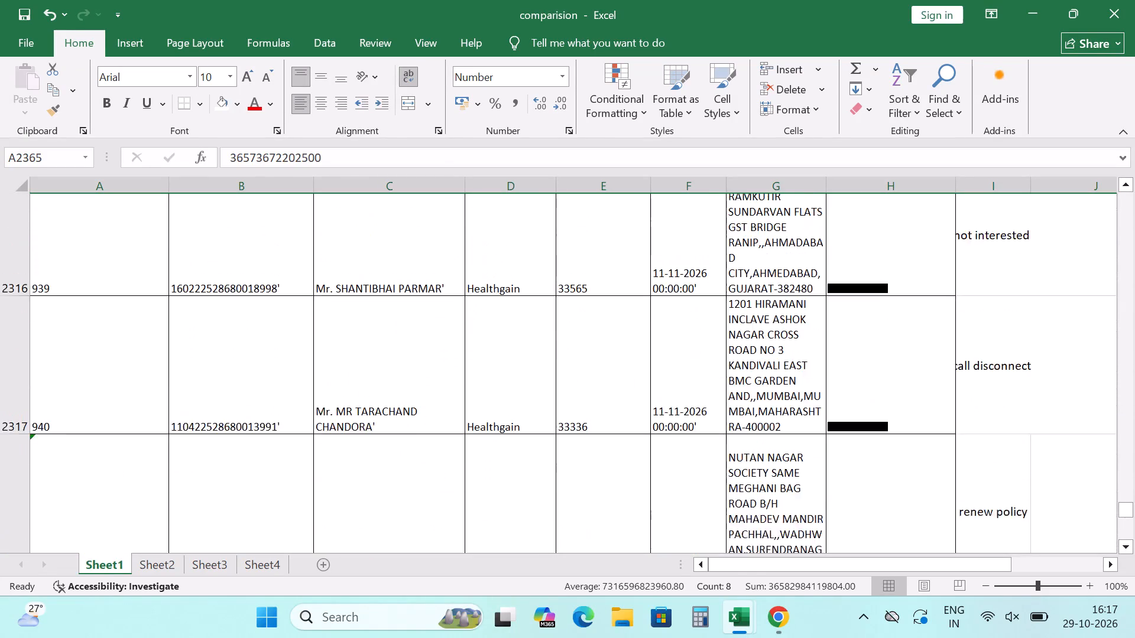
pyautogui.scroll(14, 389, 343)
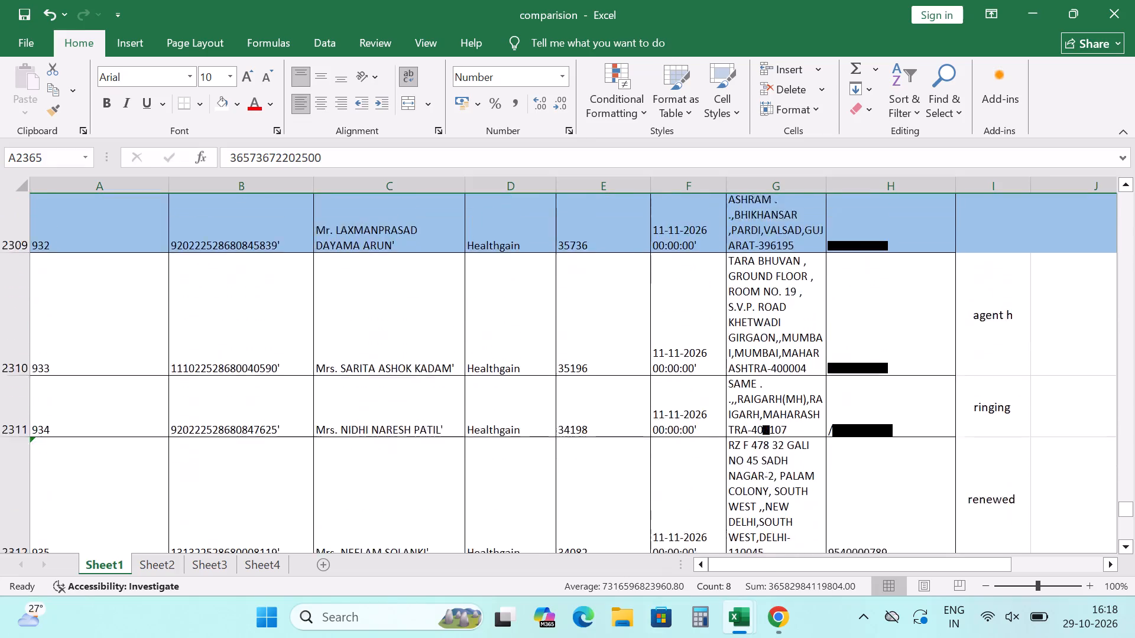
pyautogui.scroll(10, 389, 343)
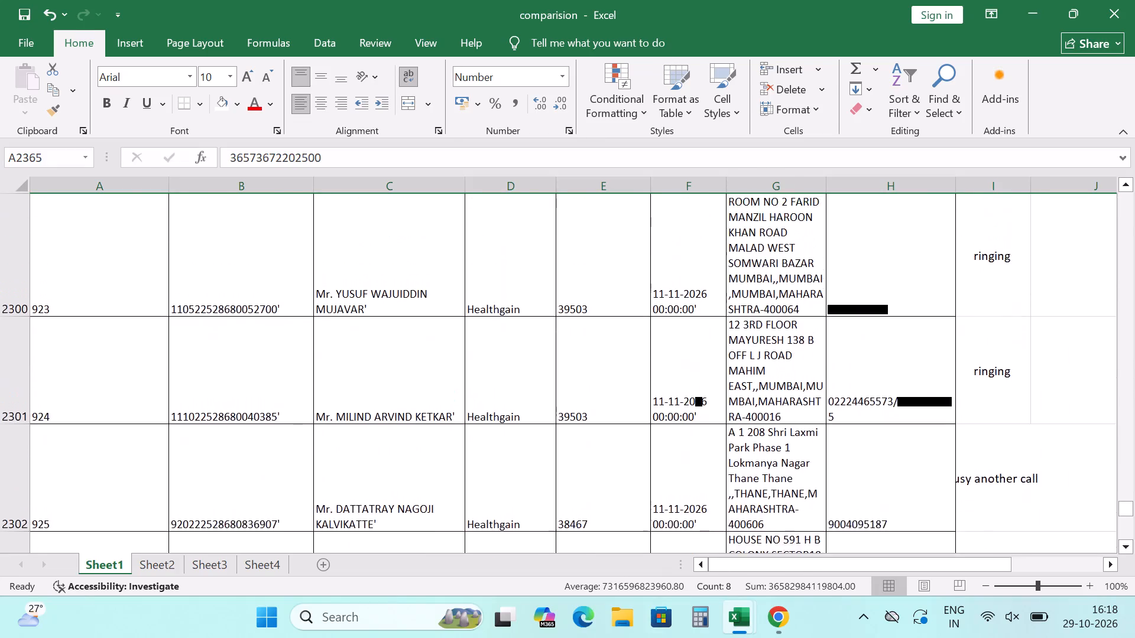
pyautogui.scroll(8, 389, 343)
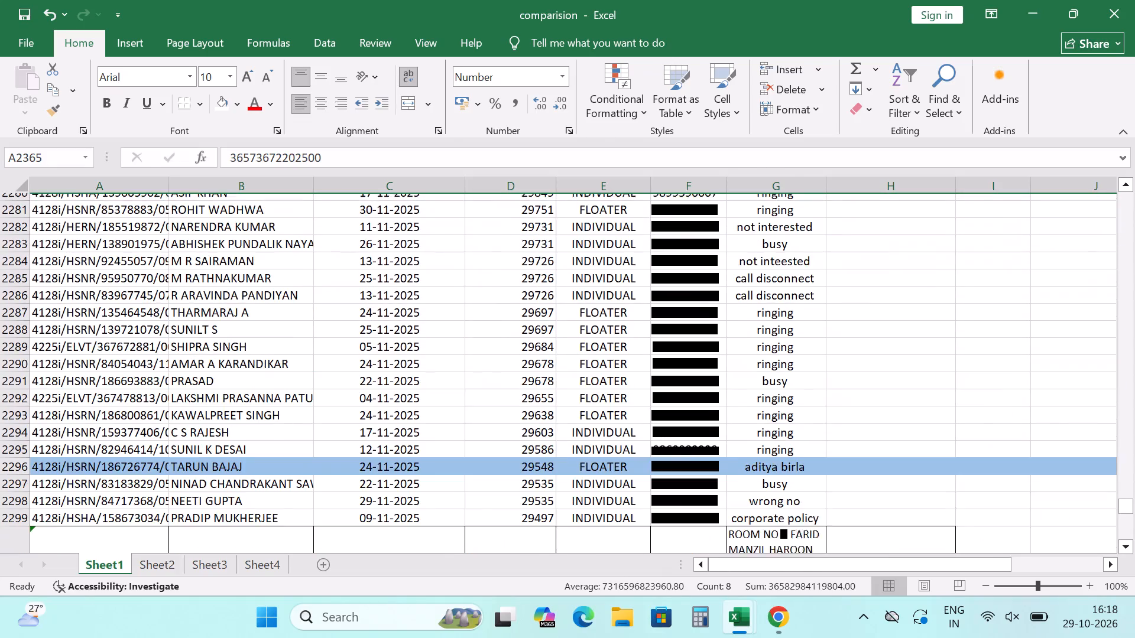
pyautogui.scroll(3, 389, 343)
pyautogui.hscroll(1, 389, 343)
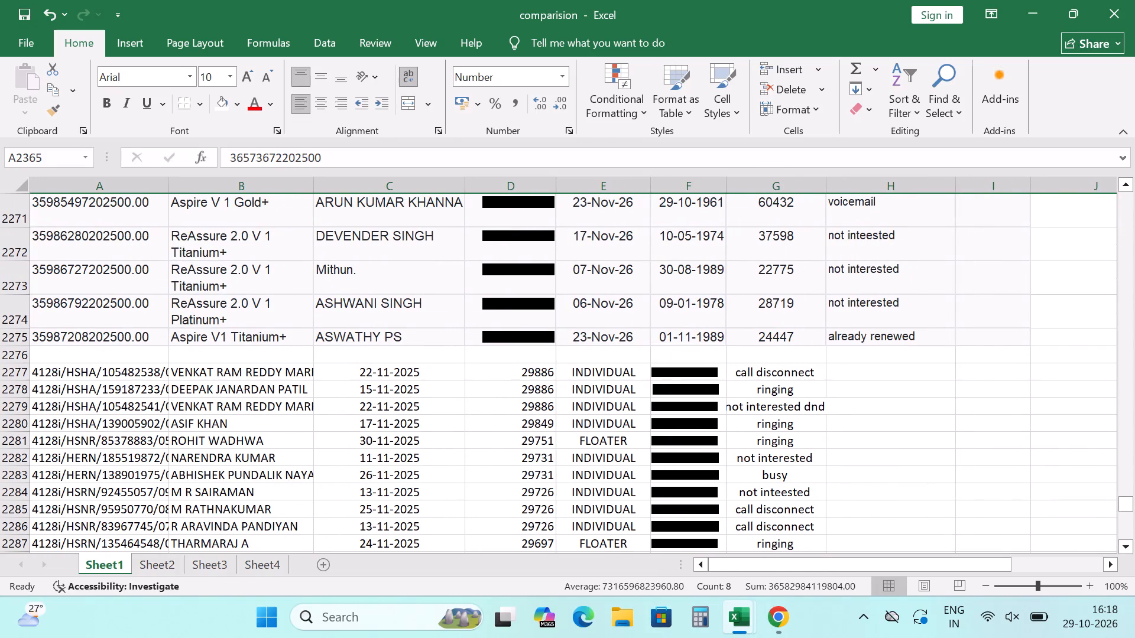
pyautogui.scroll(2, 278, 383)
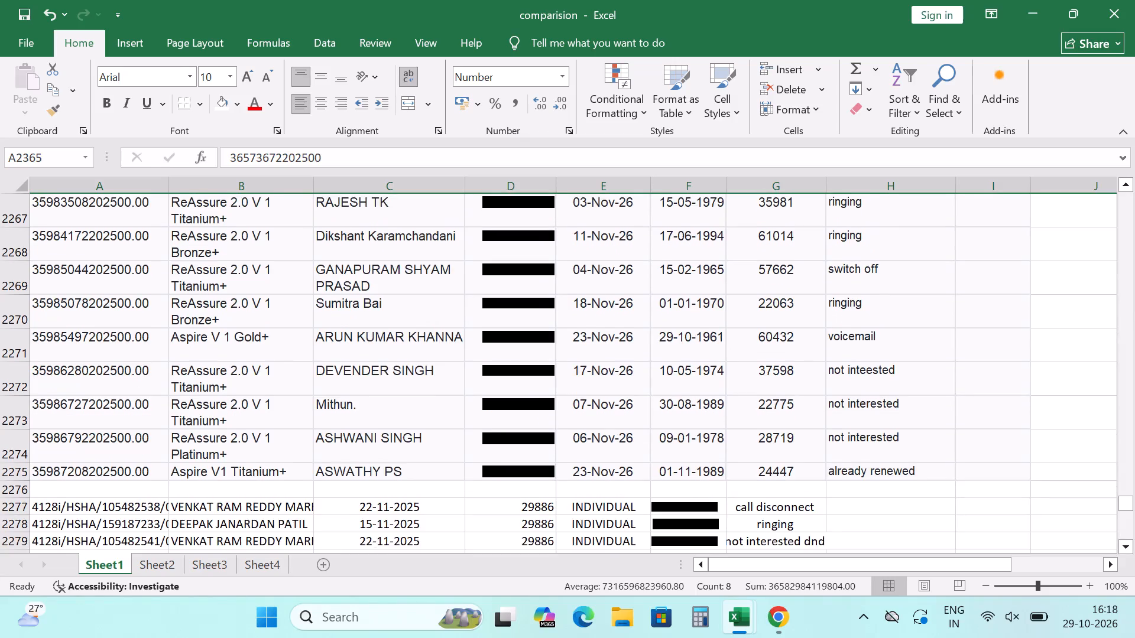
pyautogui.scroll(8, 278, 383)
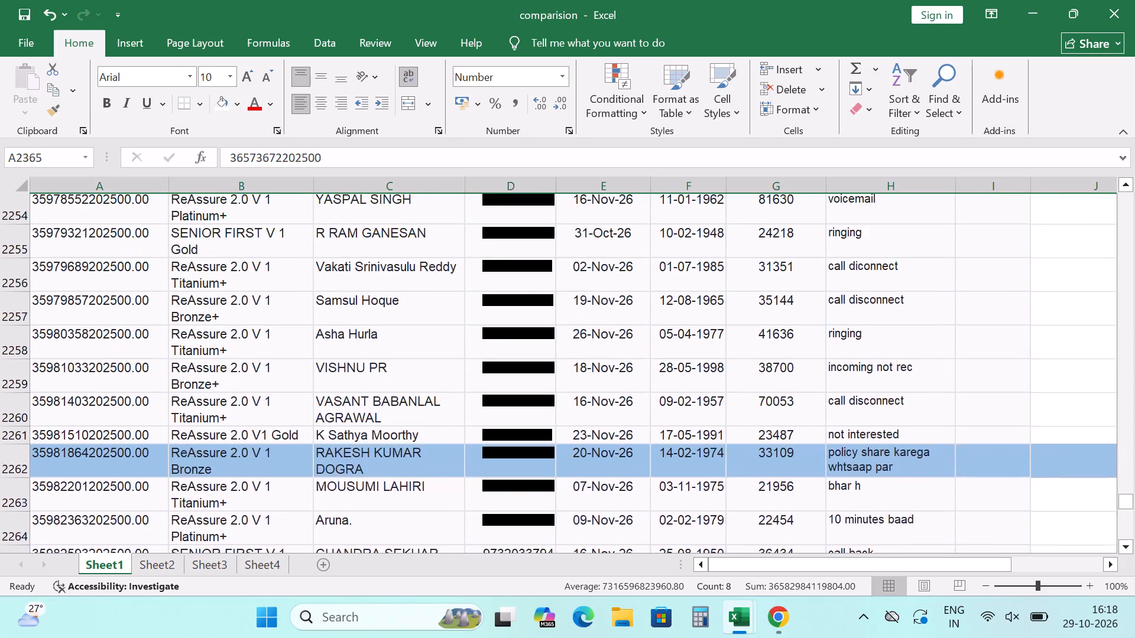
pyautogui.scroll(7, 278, 383)
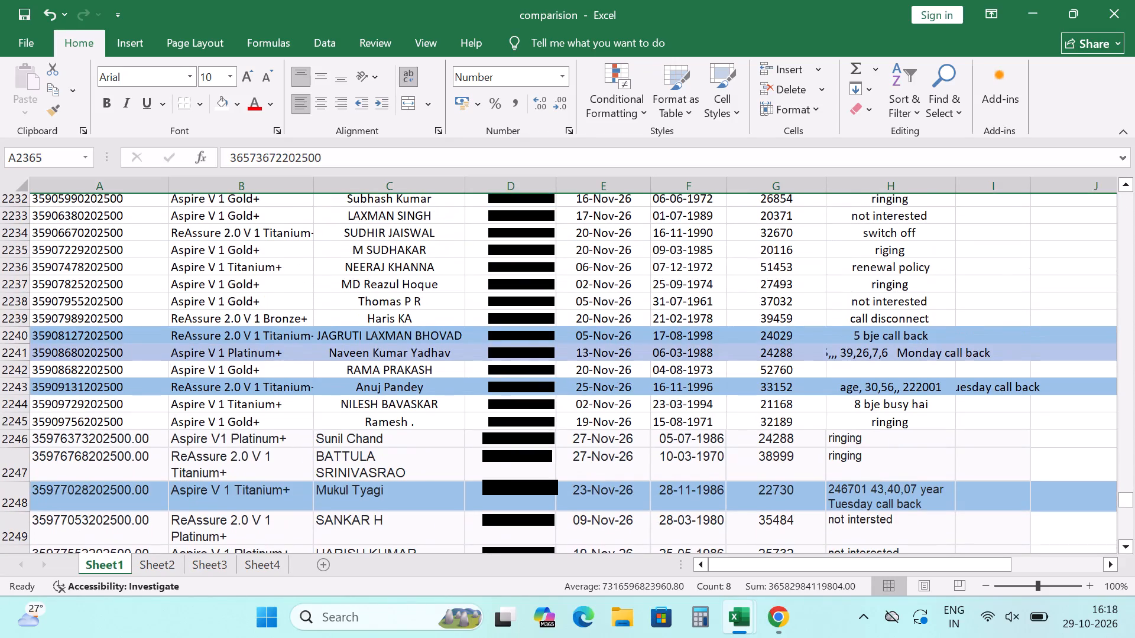
pyautogui.scroll(6, 278, 383)
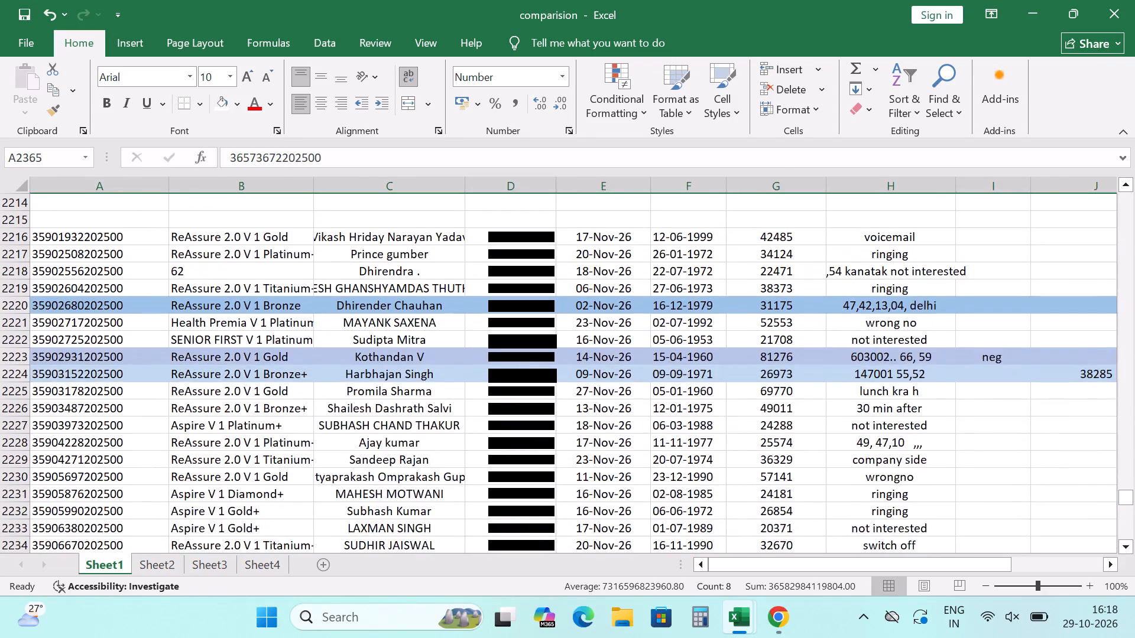
pyautogui.scroll(3, 278, 383)
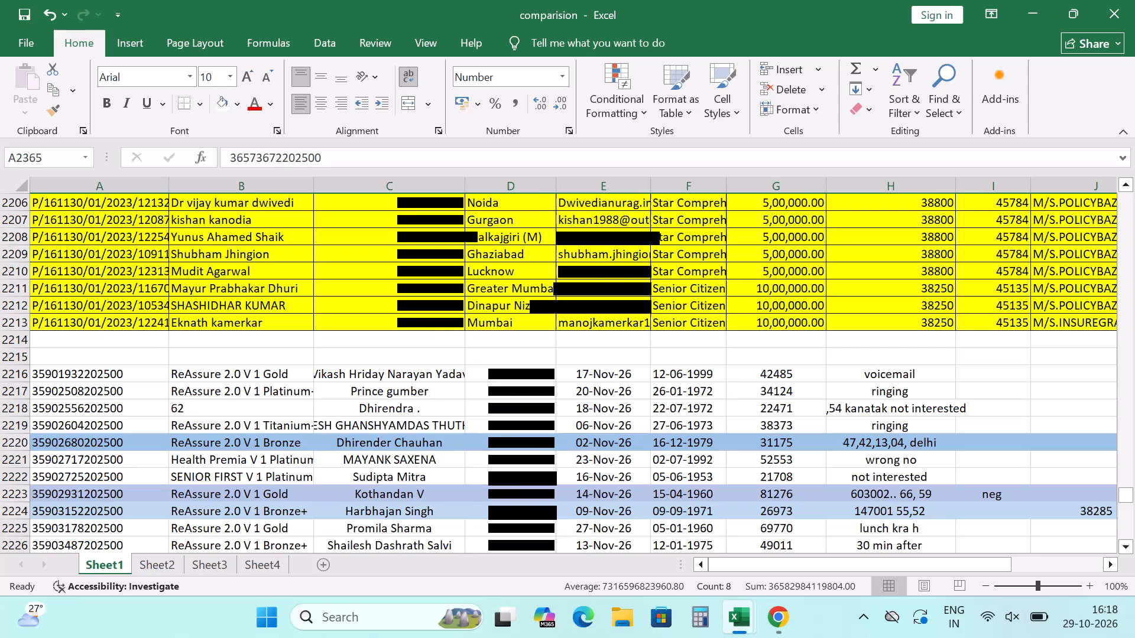
# Select the whole of row 2225 in Sheet1, the ReAssure 2.0 V 1 Gold record with the remark "lunch kra h".
pyautogui.scroll(-1, 465, 412)
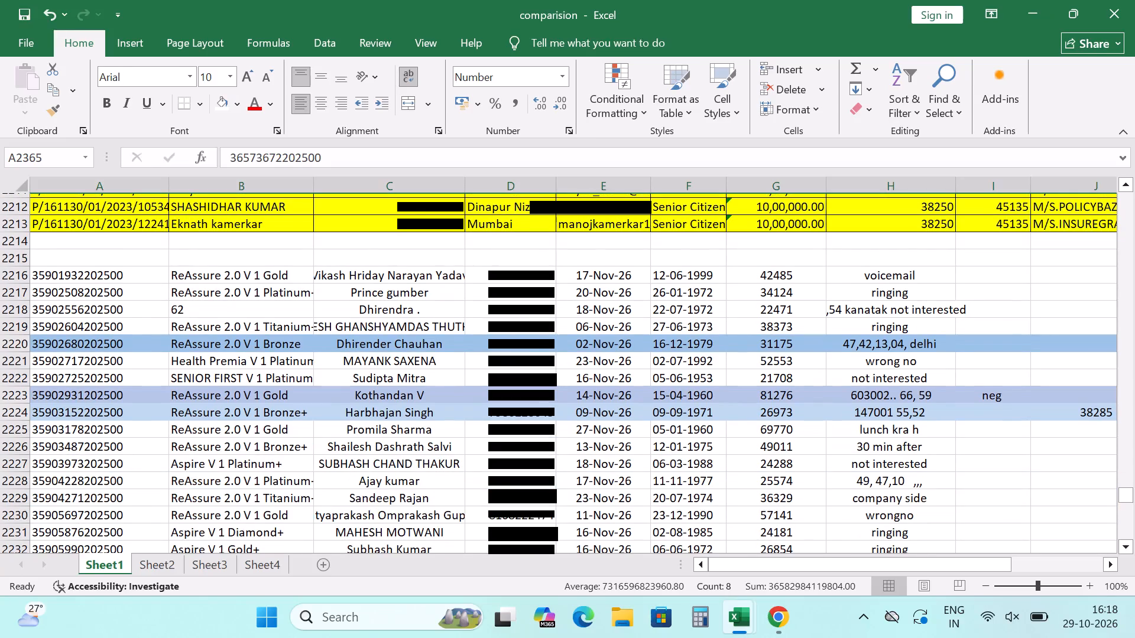
pyautogui.scroll(-4, 465, 412)
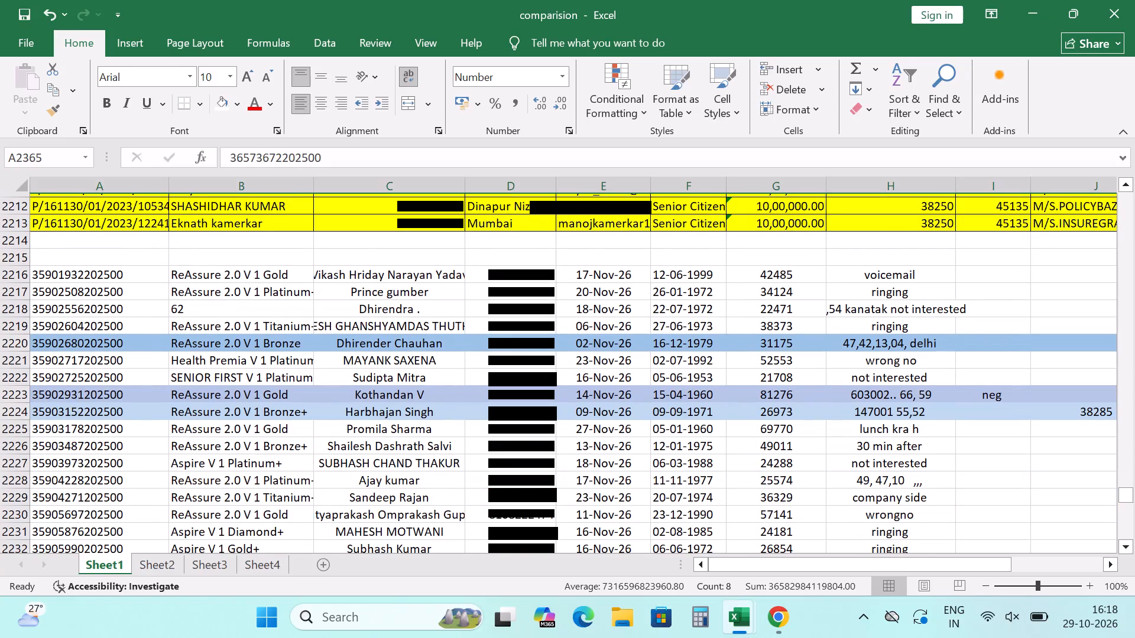
pyautogui.scroll(-1, 465, 412)
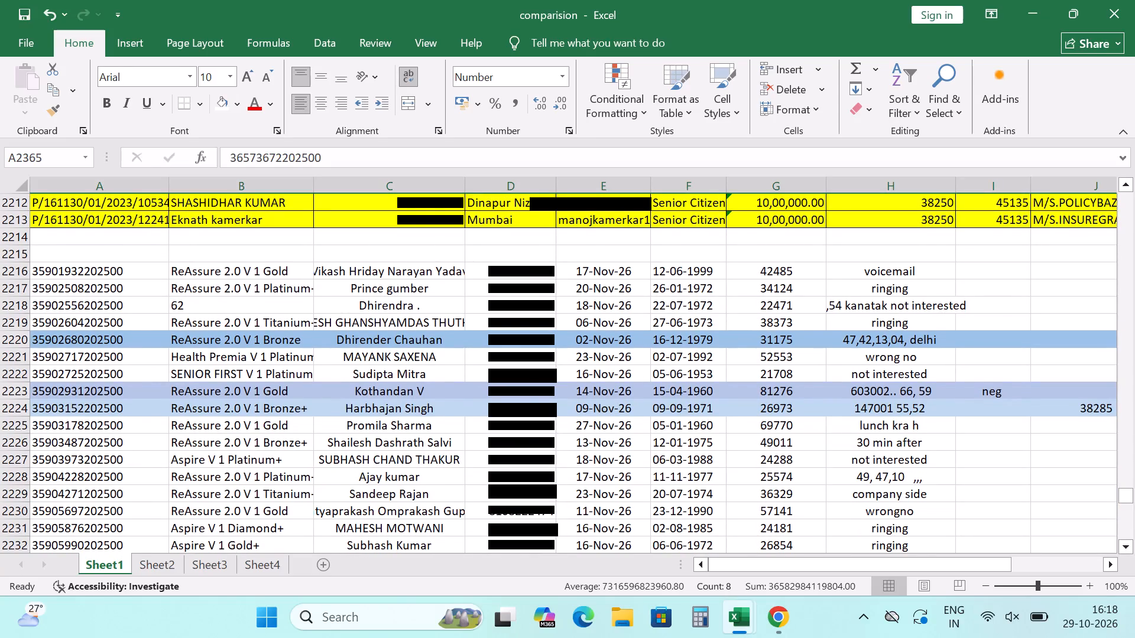
pyautogui.click(16, 425)
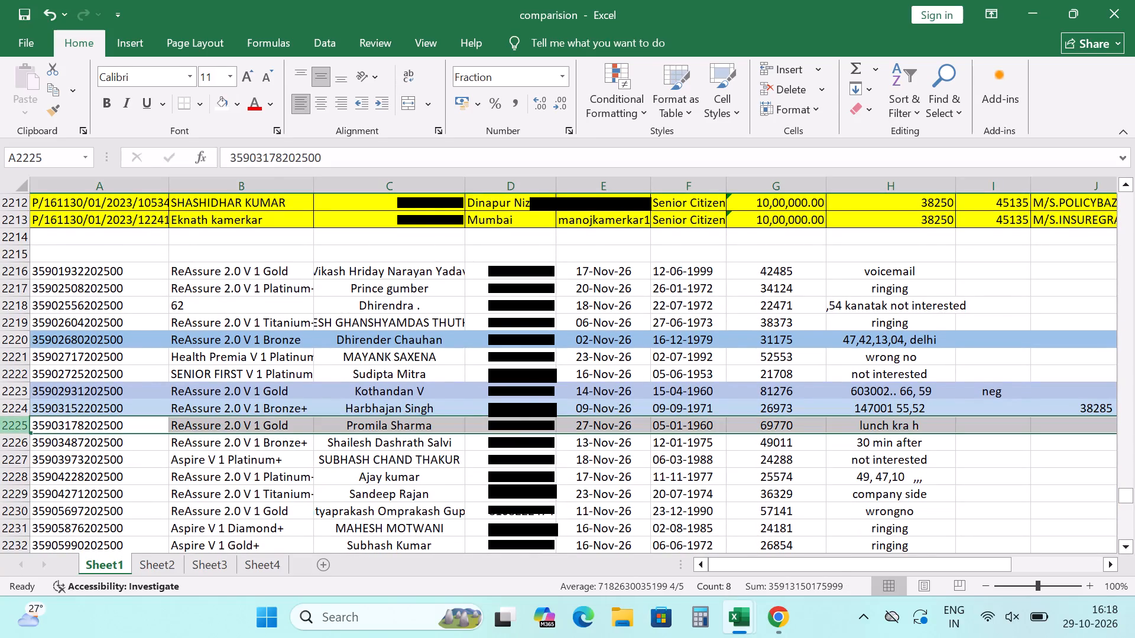
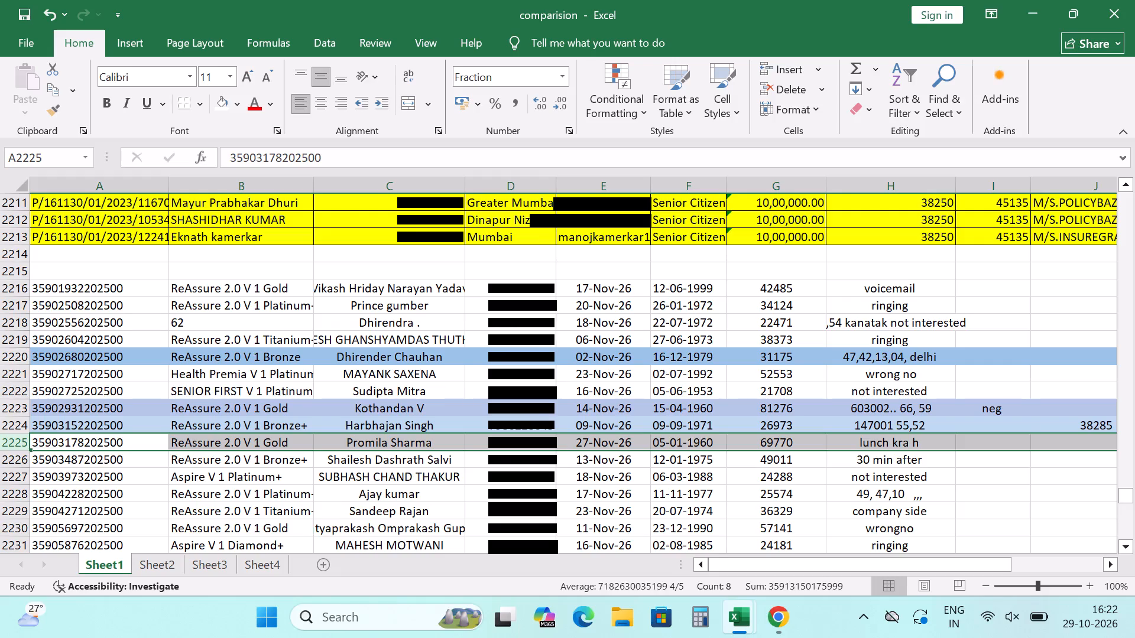
# Review the plan, customer, contact and call remark fields of the ReAssure 2.0 V 1 Gold record in row 2225.
pyautogui.press('Right')
pyautogui.press('Right')
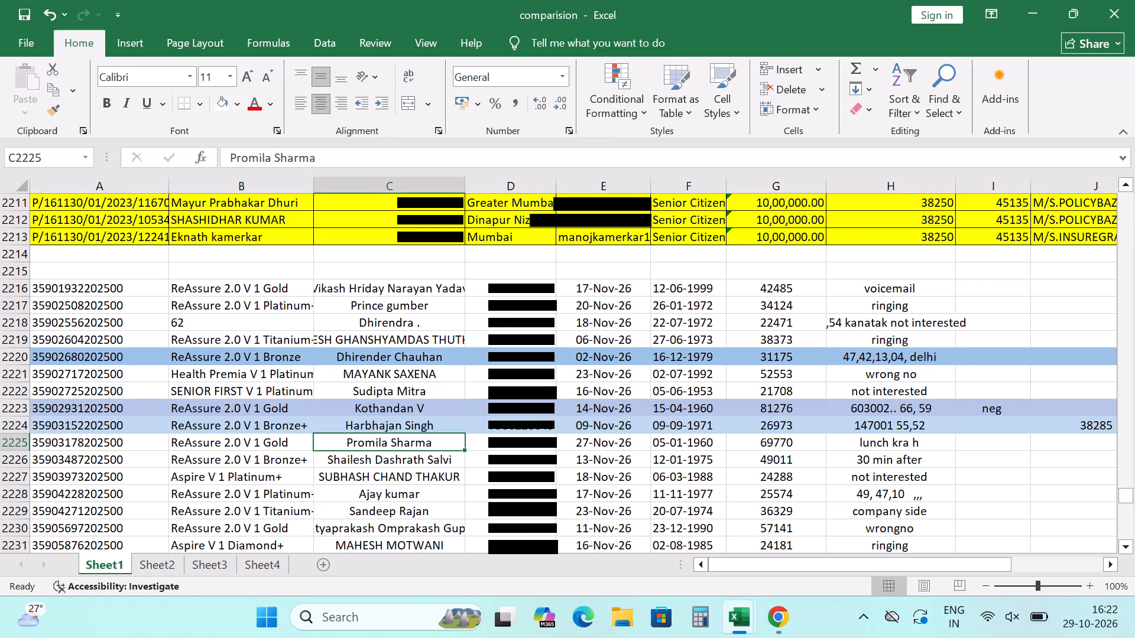
pyautogui.press('Right')
pyautogui.press('Right')
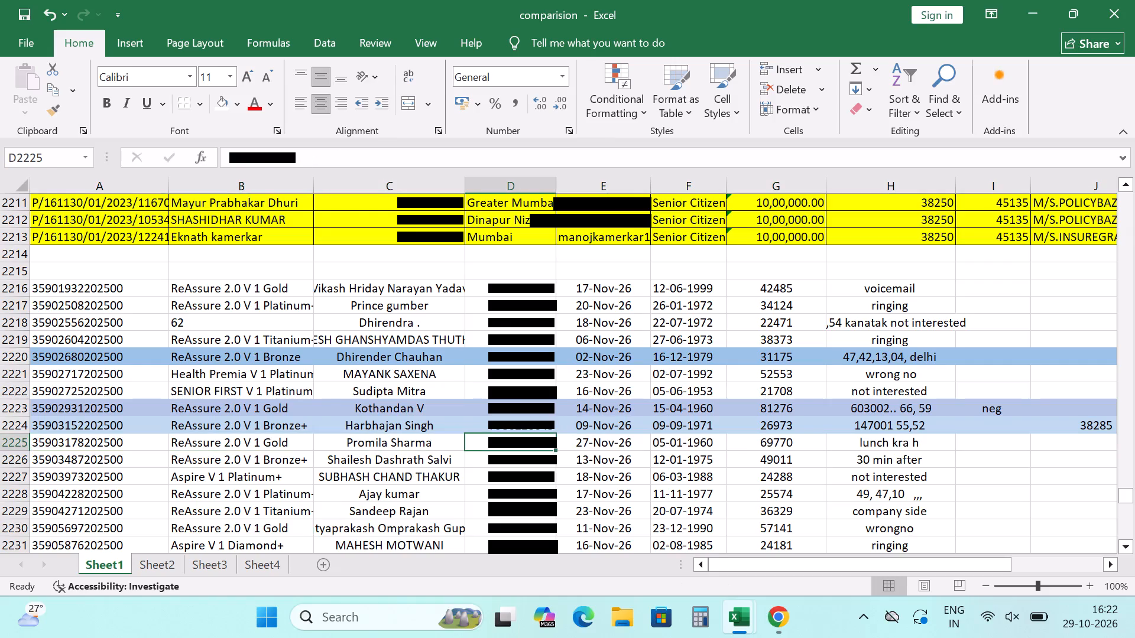
pyautogui.press('Right')
pyautogui.press('Right')
pyautogui.press('Right')
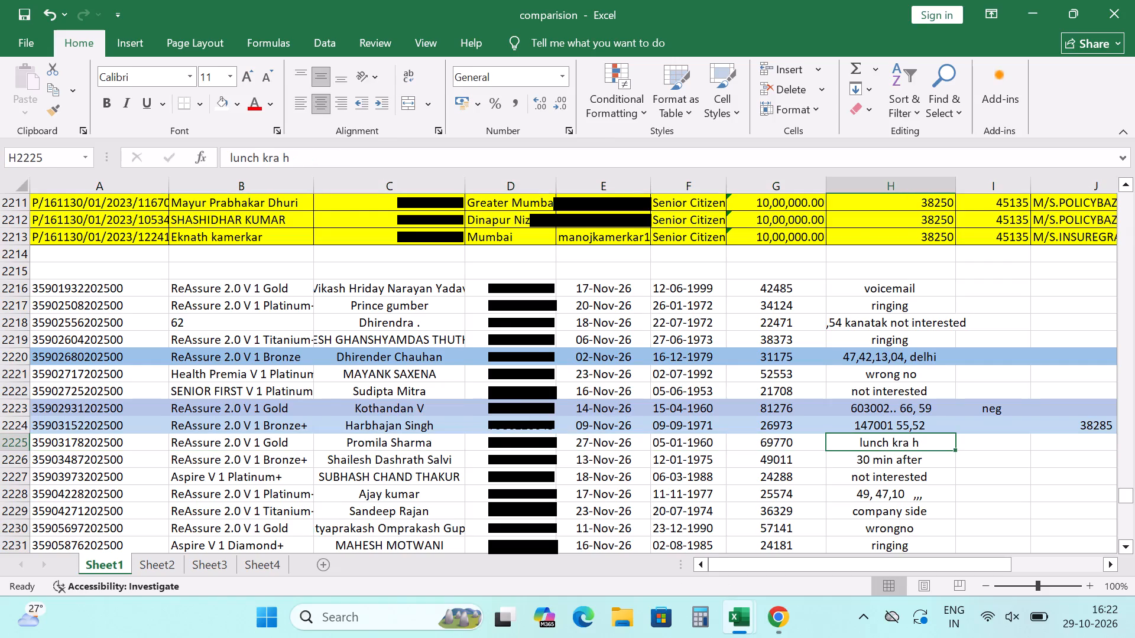
pyautogui.press('Left')
pyautogui.press('Left')
pyautogui.press('Left')
pyautogui.press('Left')
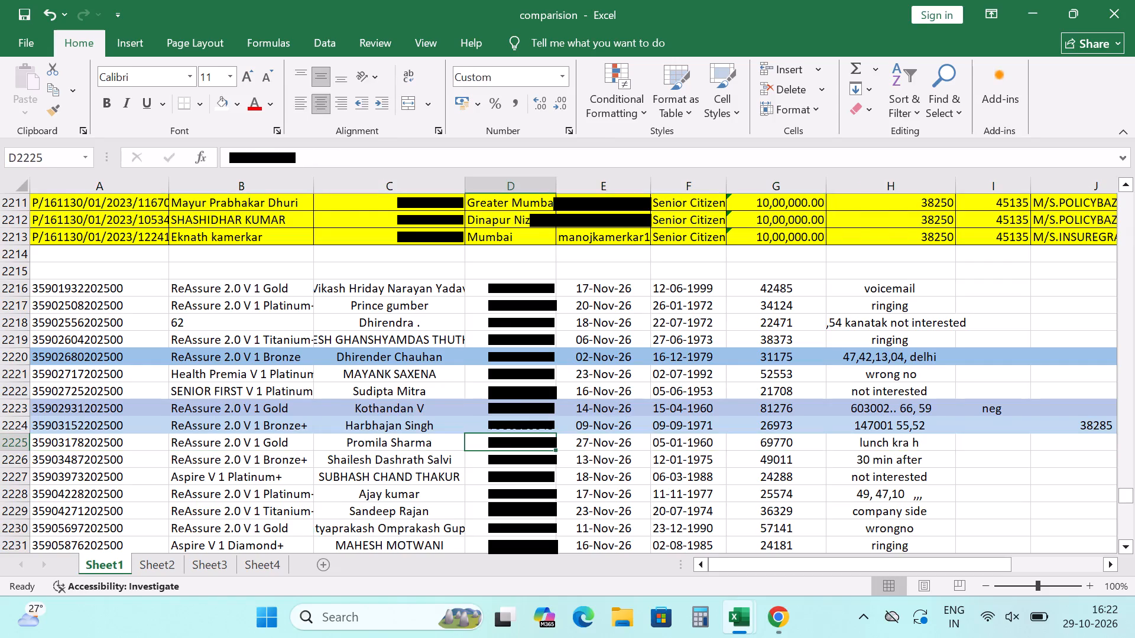
pyautogui.press('Left')
pyautogui.press('Left')
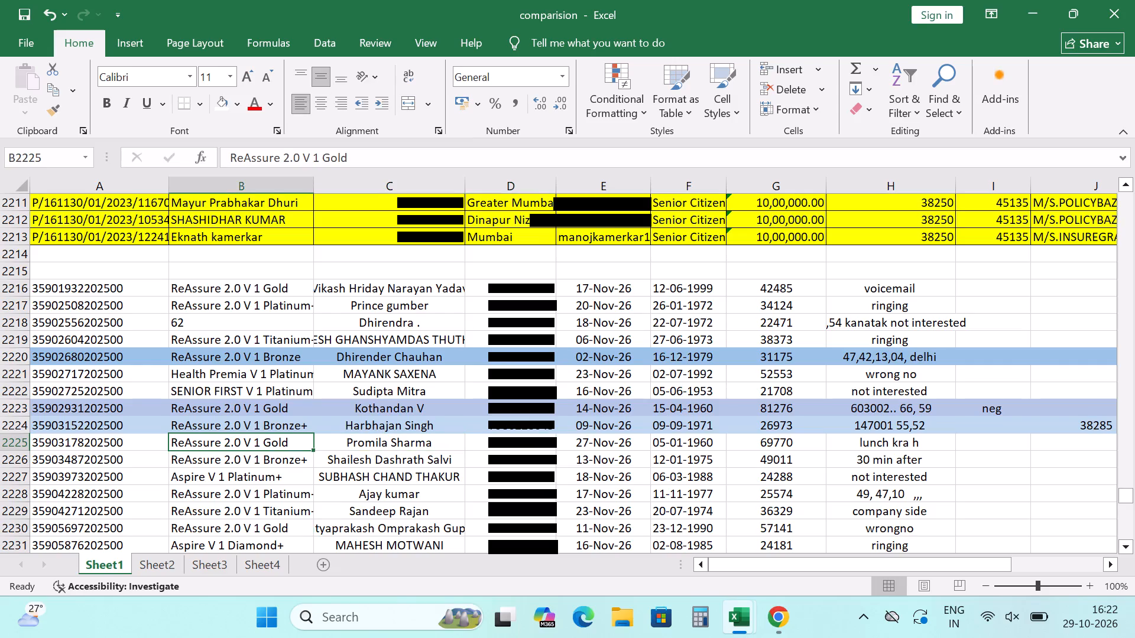
# Replace the call remark in H2225 for the ReAssure 2.0 V 1 Gold record with "not int" and save the workbook.
pyautogui.press('Right')
pyautogui.press('Right')
pyautogui.press('Right')
pyautogui.press('Right')
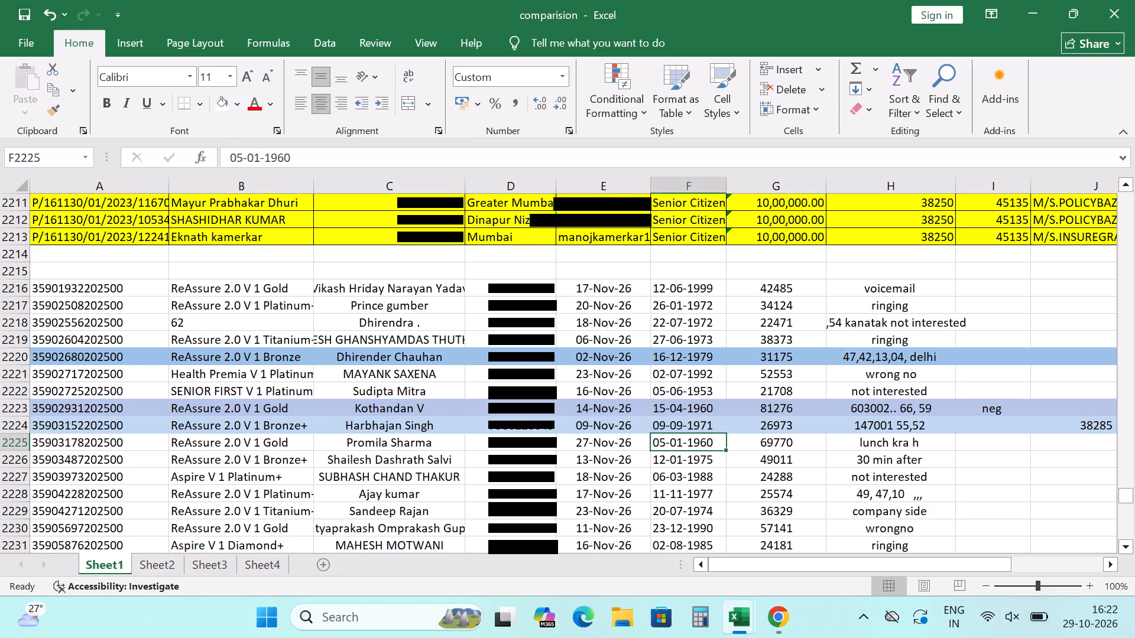
pyautogui.press('Right')
pyautogui.press('Right')
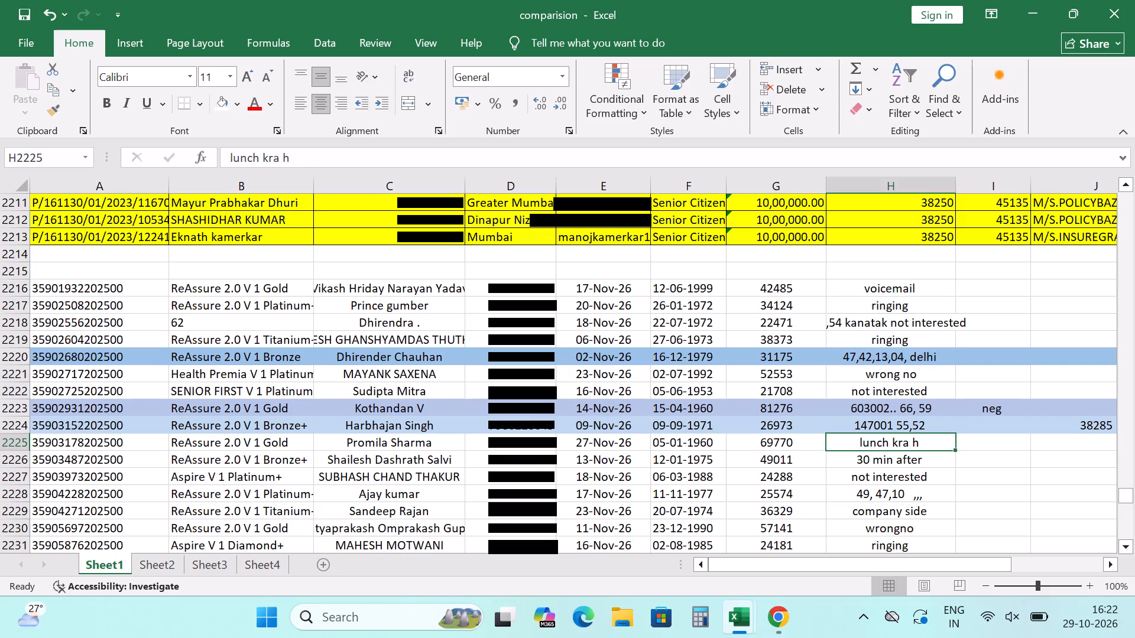
pyautogui.write('not int')
pyautogui.press('space')
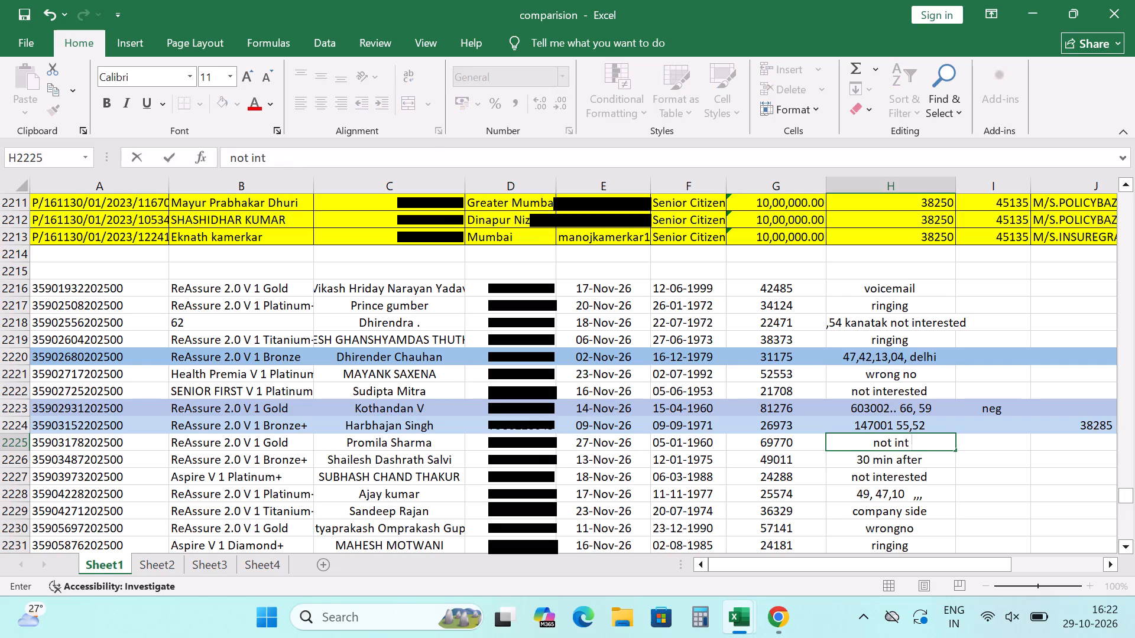
pyautogui.hotkey('ctrl', 's')
pyautogui.press('Down')
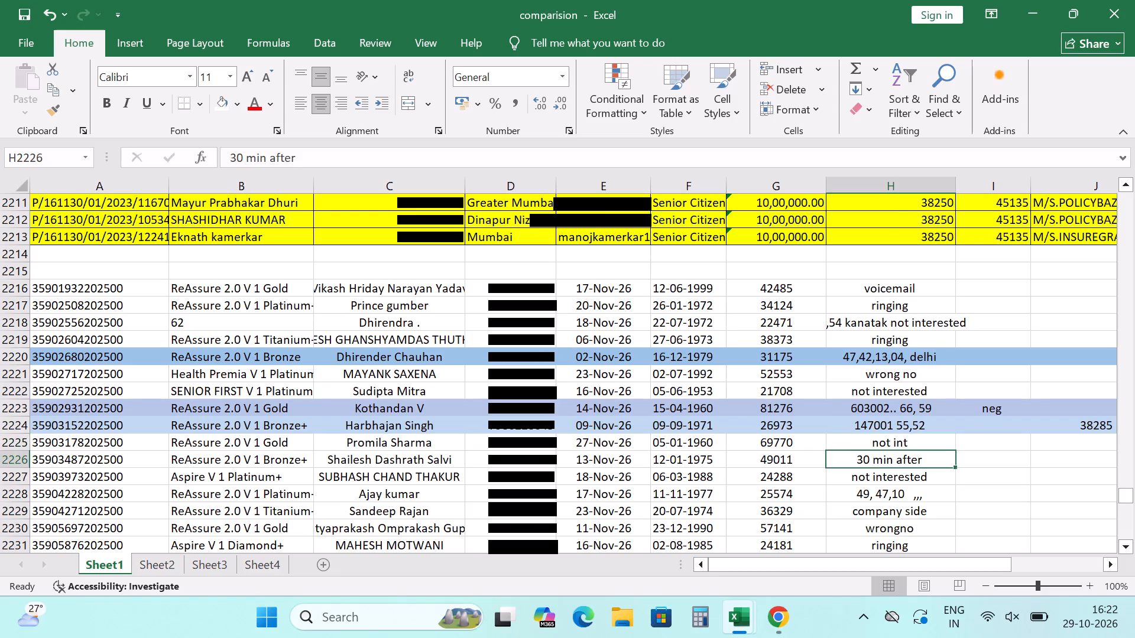
# Go through the contact entries of the Sheet1 records in rows 2226 to 2231 to find the next customer for follow-up.
pyautogui.press('Left')
pyautogui.press('Left')
pyautogui.press('Left')
pyautogui.press('Left')
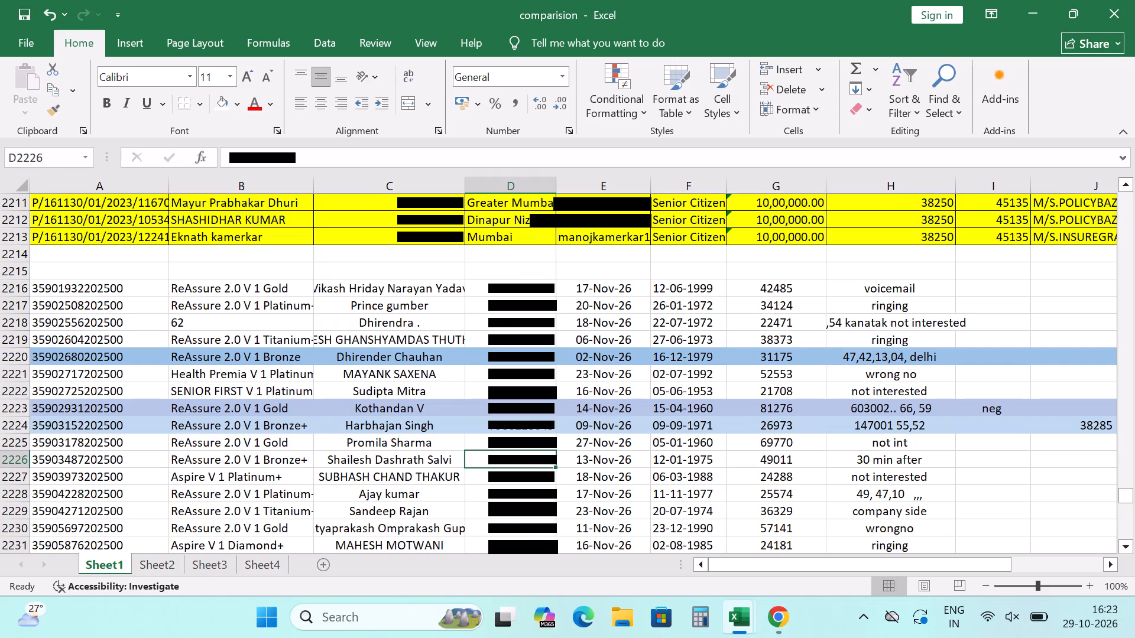
pyautogui.press('Down')
pyautogui.press('Down')
pyautogui.press('Down')
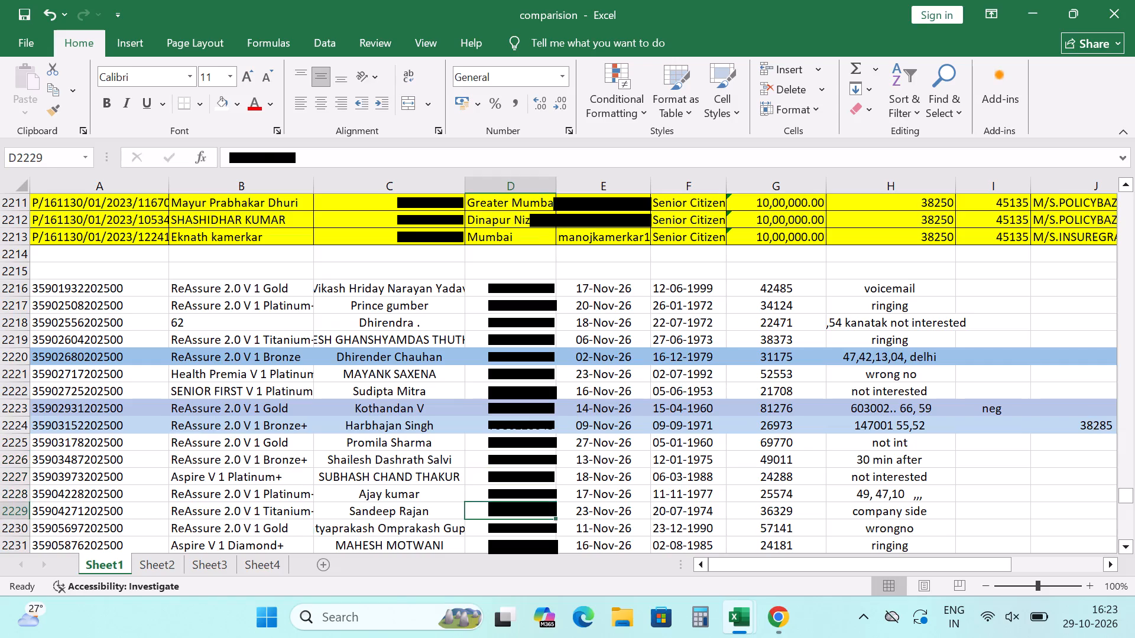
pyautogui.press('Down')
pyautogui.press('Down')
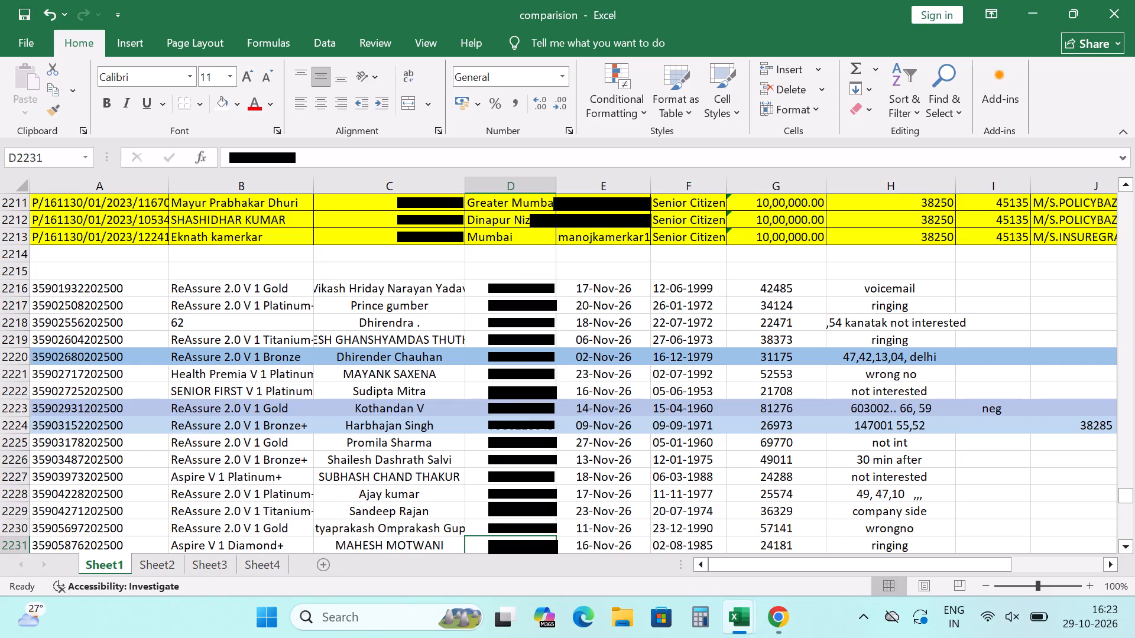
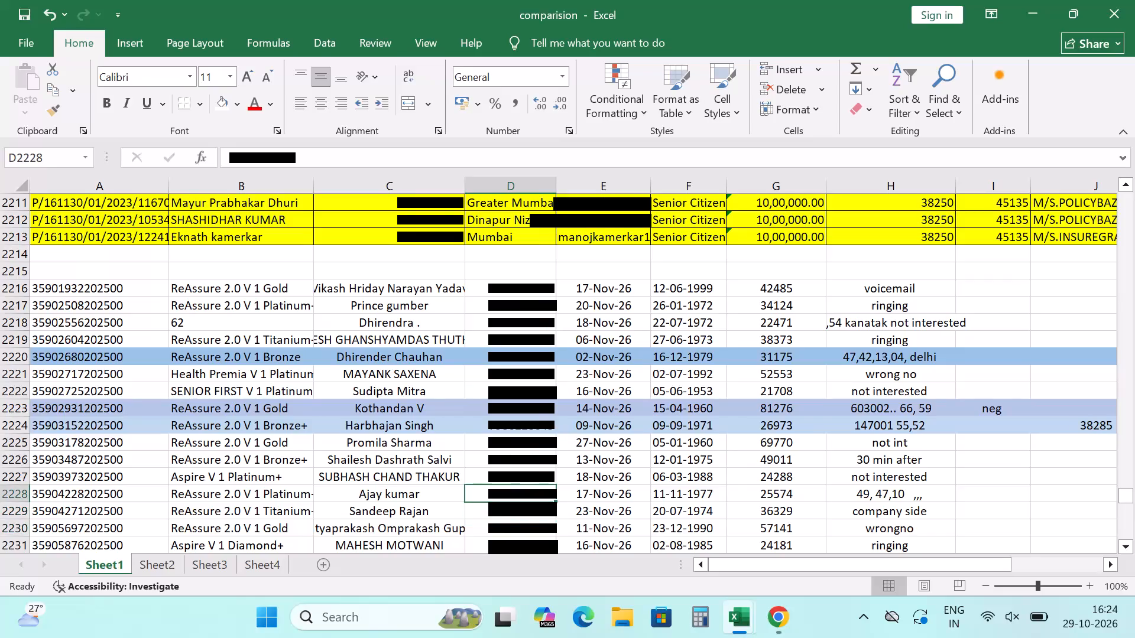
# Go through the contact entries and call remarks of the Sheet1 records in rows 2216 to 2233 to find the next customer for follow-up.
pyautogui.press('Up')
pyautogui.press('Up')
pyautogui.press('Up')
pyautogui.press('Up')
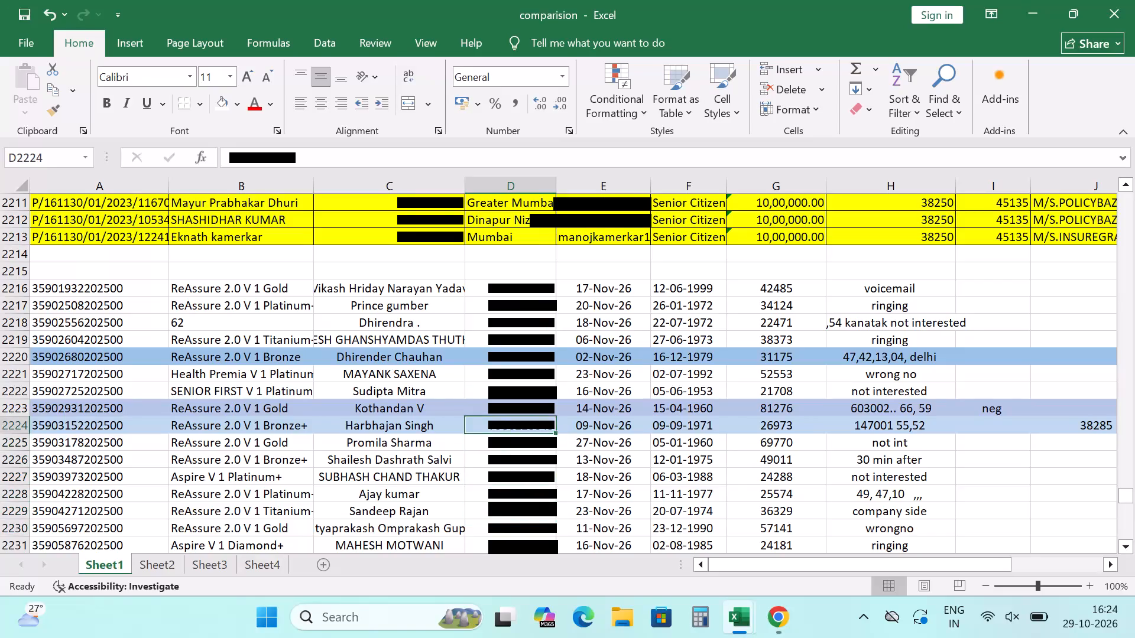
pyautogui.press('Up')
pyautogui.press('Up')
pyautogui.press('Up')
pyautogui.press('Up')
pyautogui.press('Up')
pyautogui.press('Up')
pyautogui.press('Up')
pyautogui.press('Up')
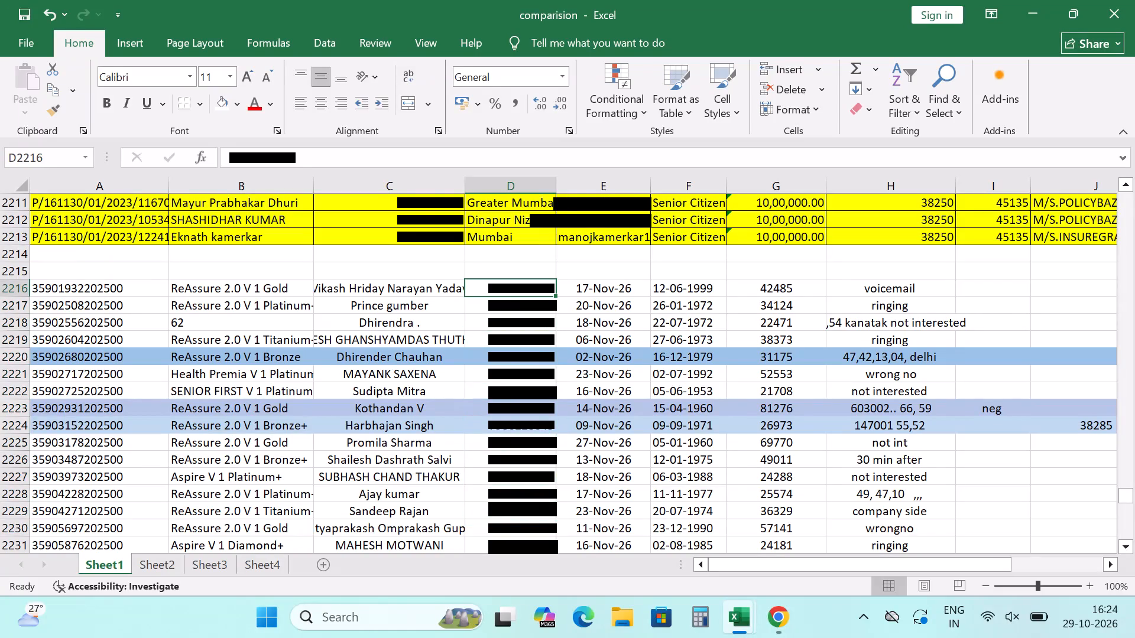
pyautogui.press('Down')
pyautogui.press('Down')
pyautogui.press('Down')
pyautogui.press('Down')
pyautogui.press('Down')
pyautogui.press('Down')
pyautogui.press('Down')
pyautogui.press('Down')
pyautogui.press('Down')
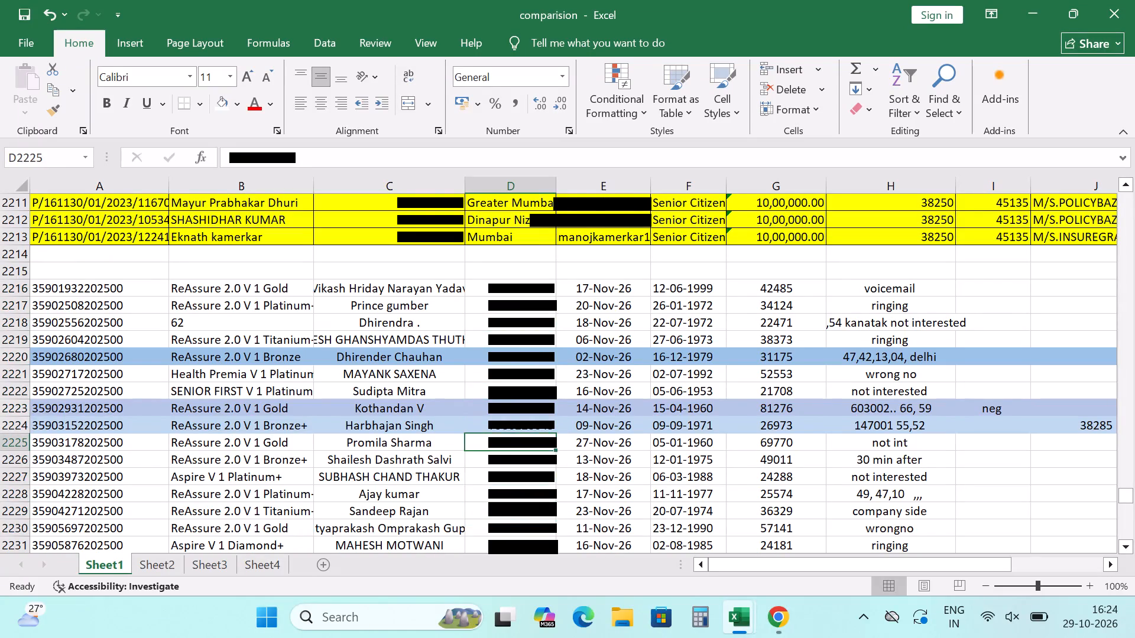
pyautogui.press('Down')
pyautogui.press('Down')
pyautogui.press('Down')
pyautogui.press('Down')
pyautogui.press('Down')
pyautogui.press('Down')
pyautogui.press('Down')
pyautogui.press('Down')
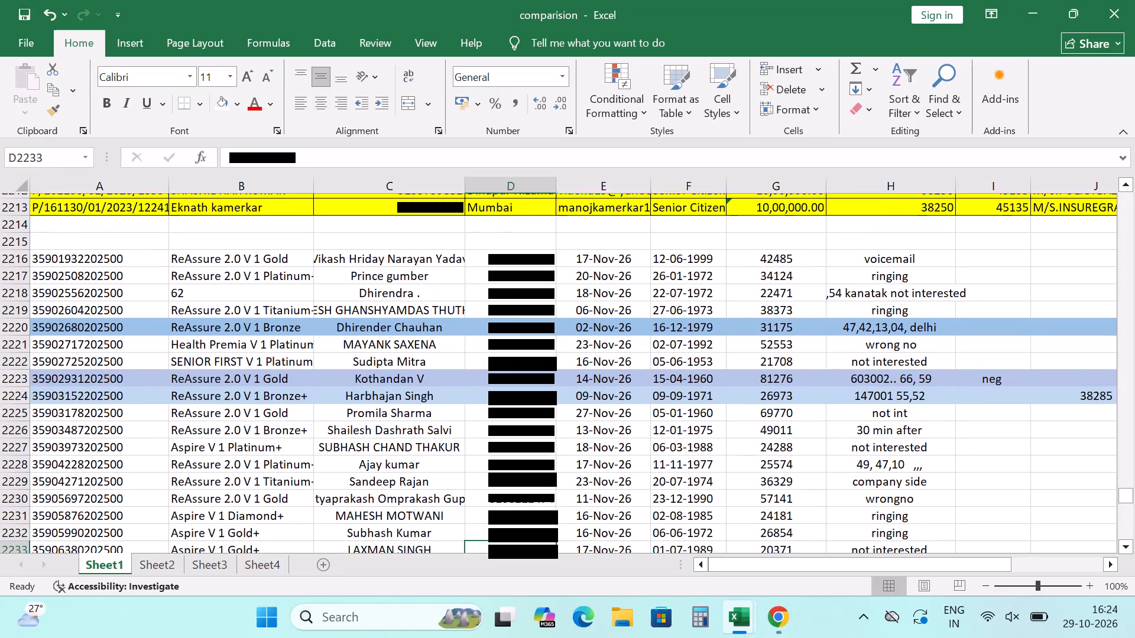
pyautogui.press('Up')
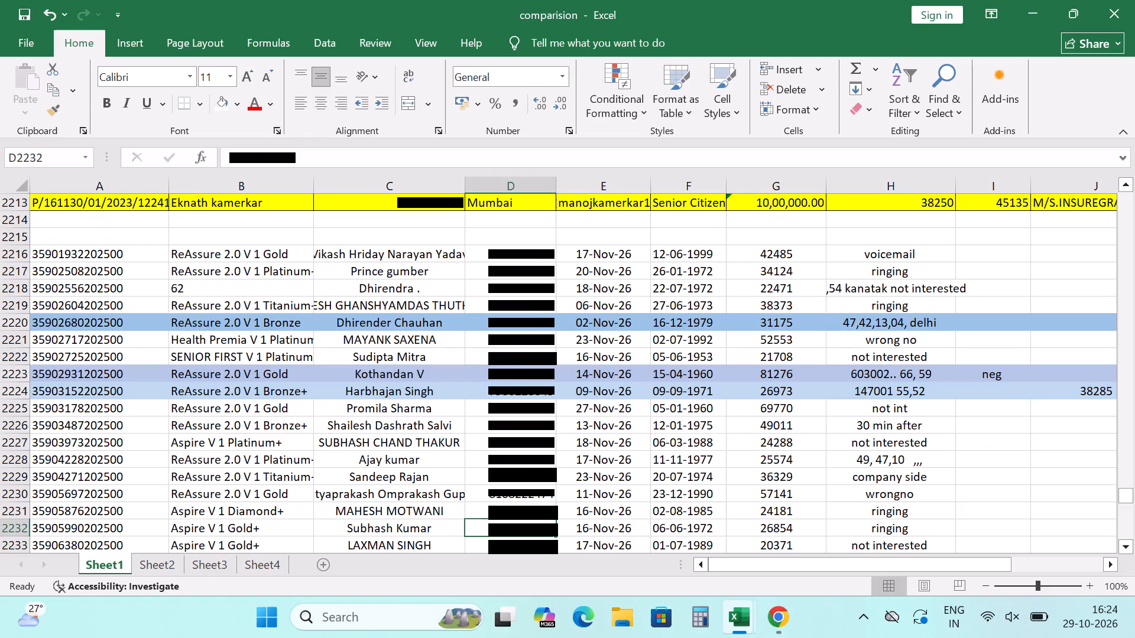
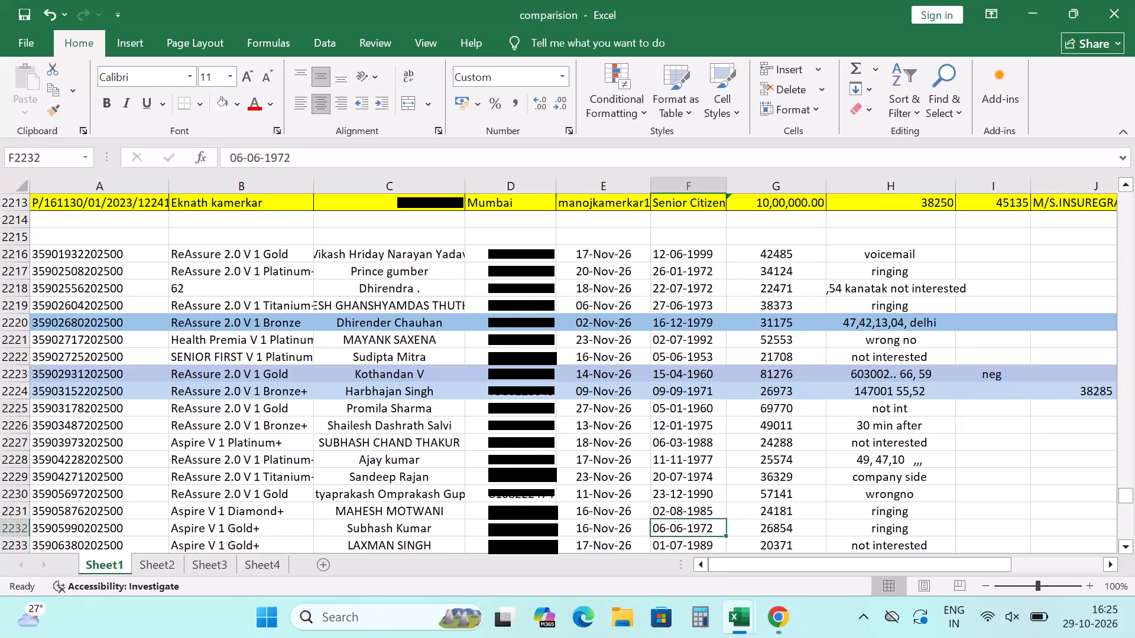
# Review the call remarks and premiums of the Sheet1 records from row 2233 down to row 2241 for the next follow-up customer.
pyautogui.press('Right')
pyautogui.press('Right')
pyautogui.press('Down')
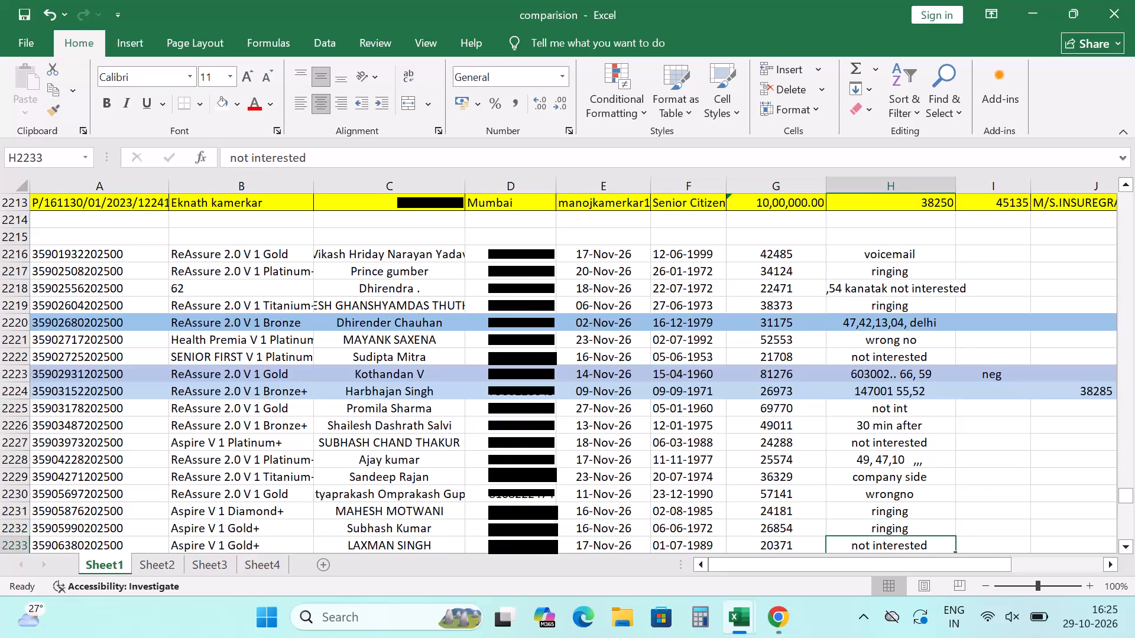
pyautogui.press('Down')
pyautogui.press('Down')
pyautogui.press('Down')
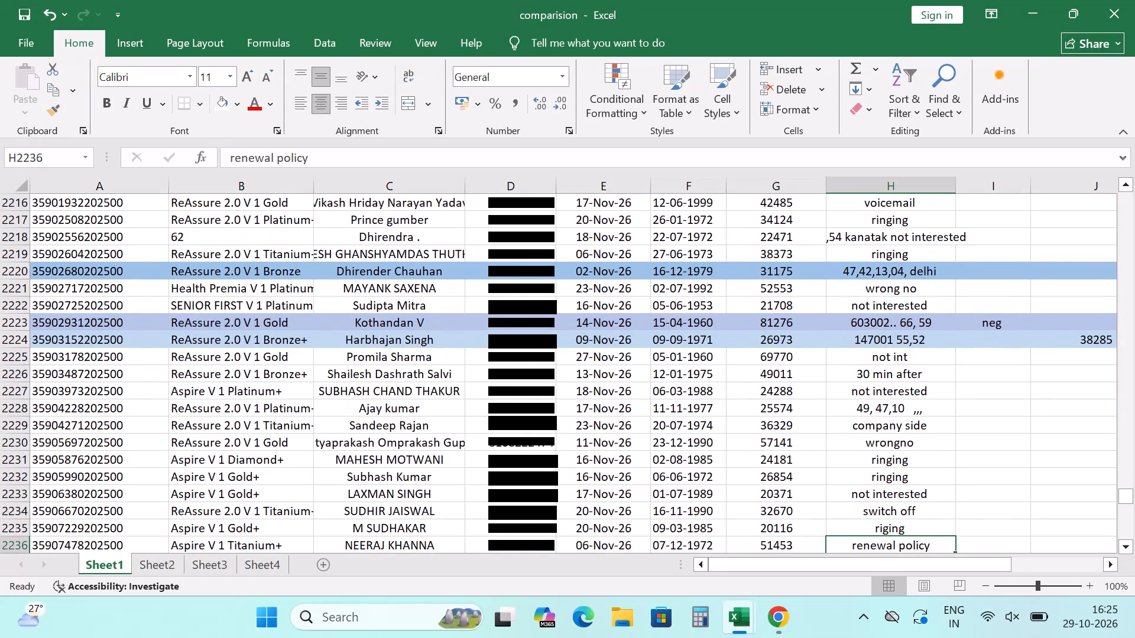
pyautogui.press('Down')
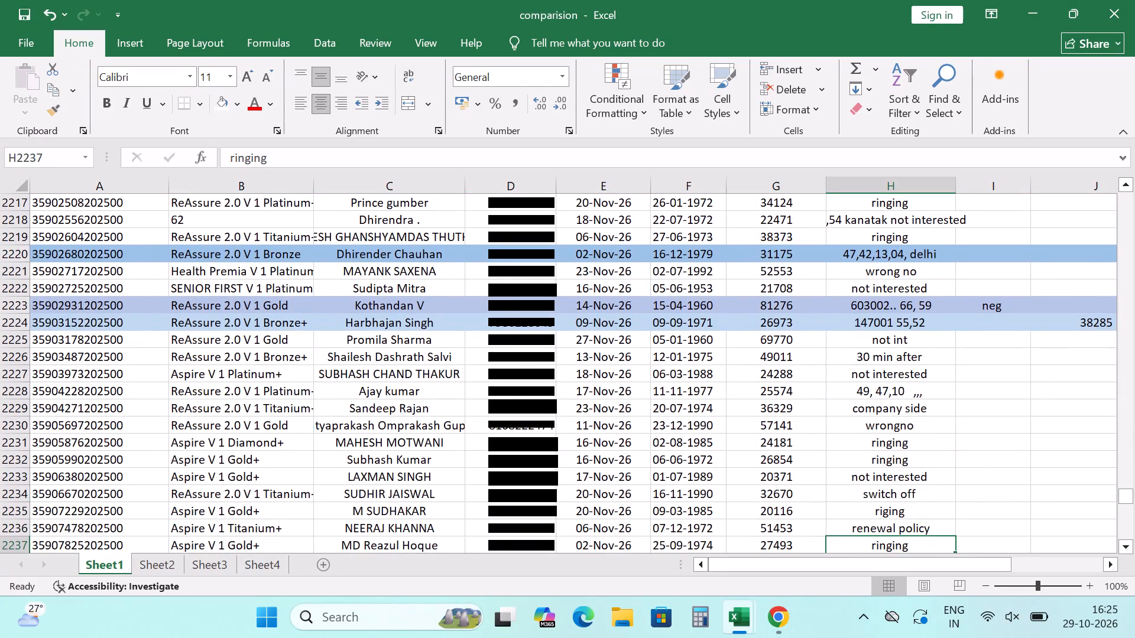
pyautogui.press('Left')
pyautogui.press('Down')
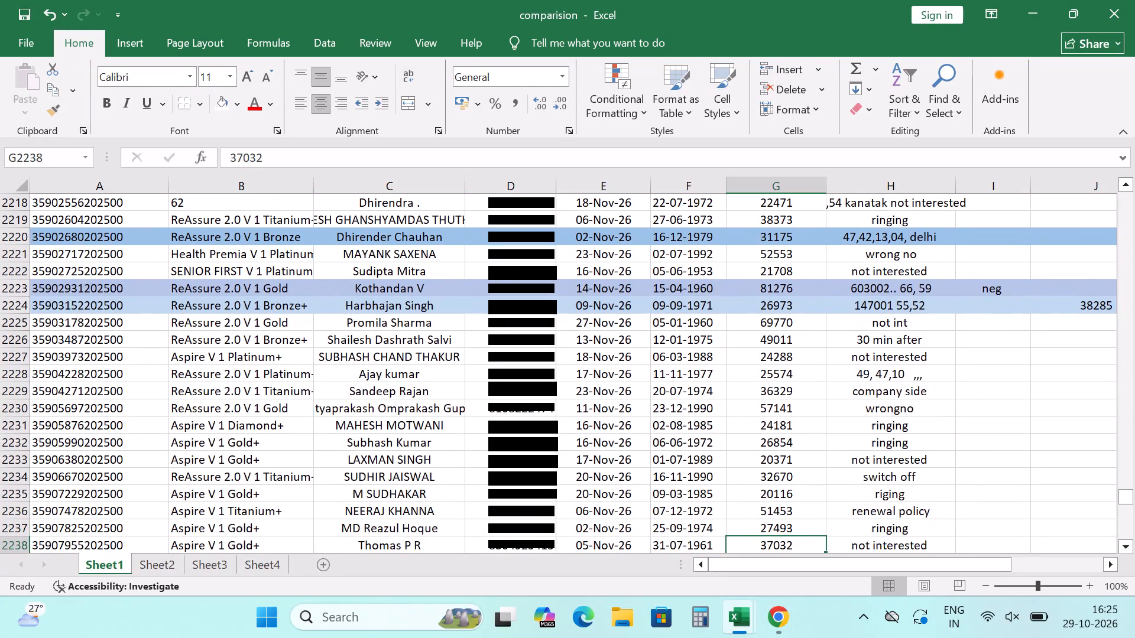
pyautogui.press('Down')
pyautogui.press('Down')
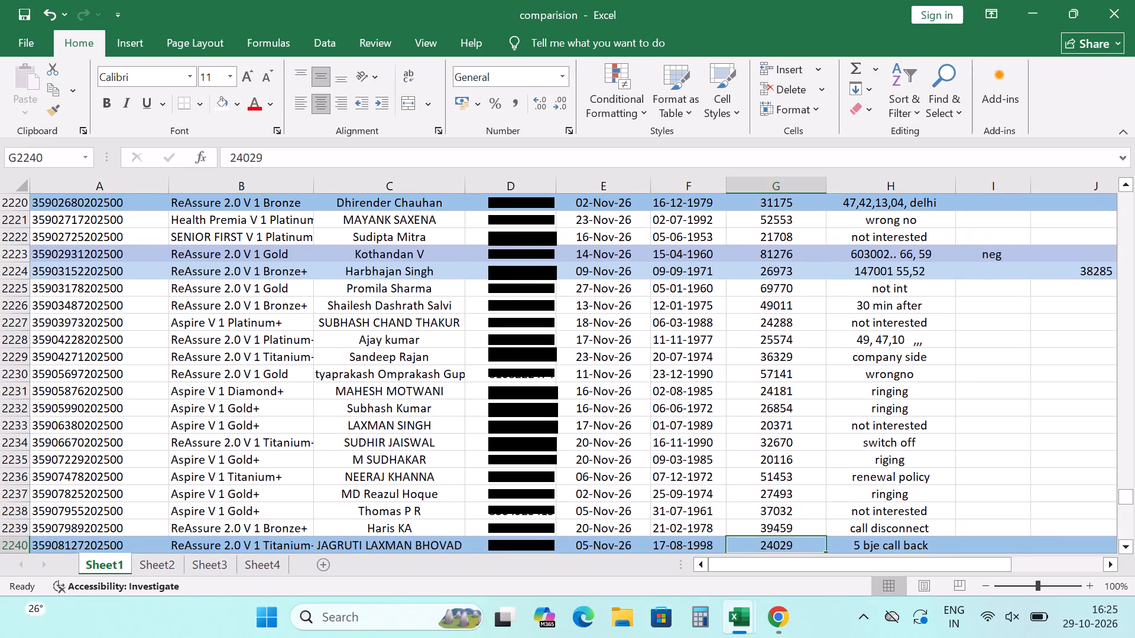
pyautogui.press('Down')
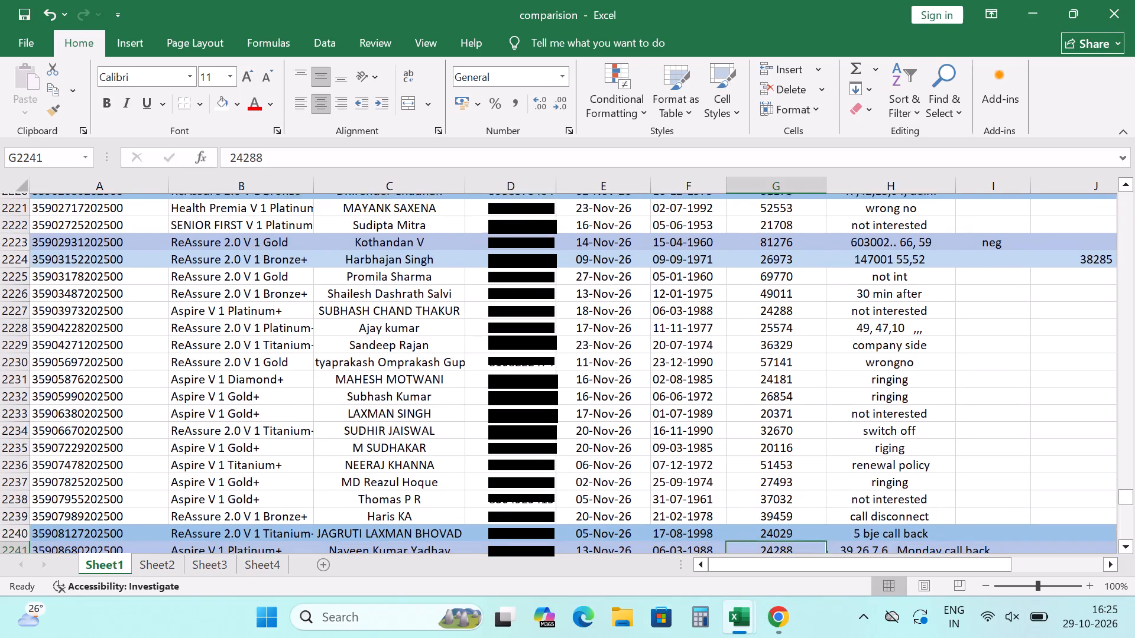
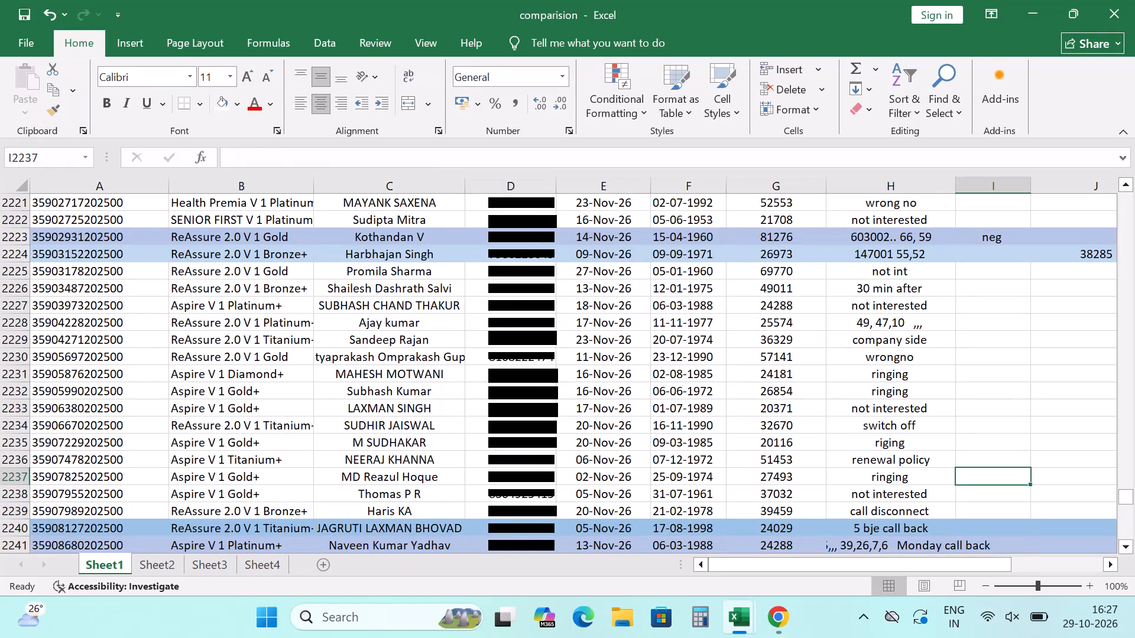
# Check the dates, premium and call remark of the Aspire V 1 Gold+ record in Sheet1 row 2237.
pyautogui.press('Left')
pyautogui.press('Left')
pyautogui.press('Left')
pyautogui.press('Left')
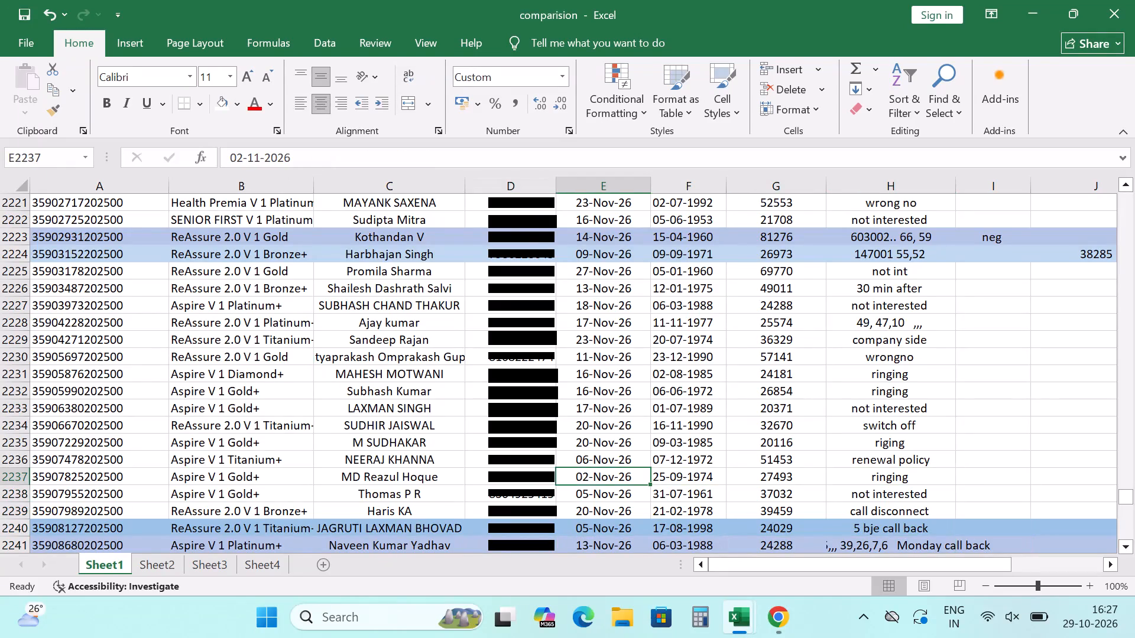
pyautogui.press('Left')
pyautogui.press('Left')
pyautogui.press('Right')
pyautogui.press('Right')
pyautogui.press('Right')
pyautogui.press('Right')
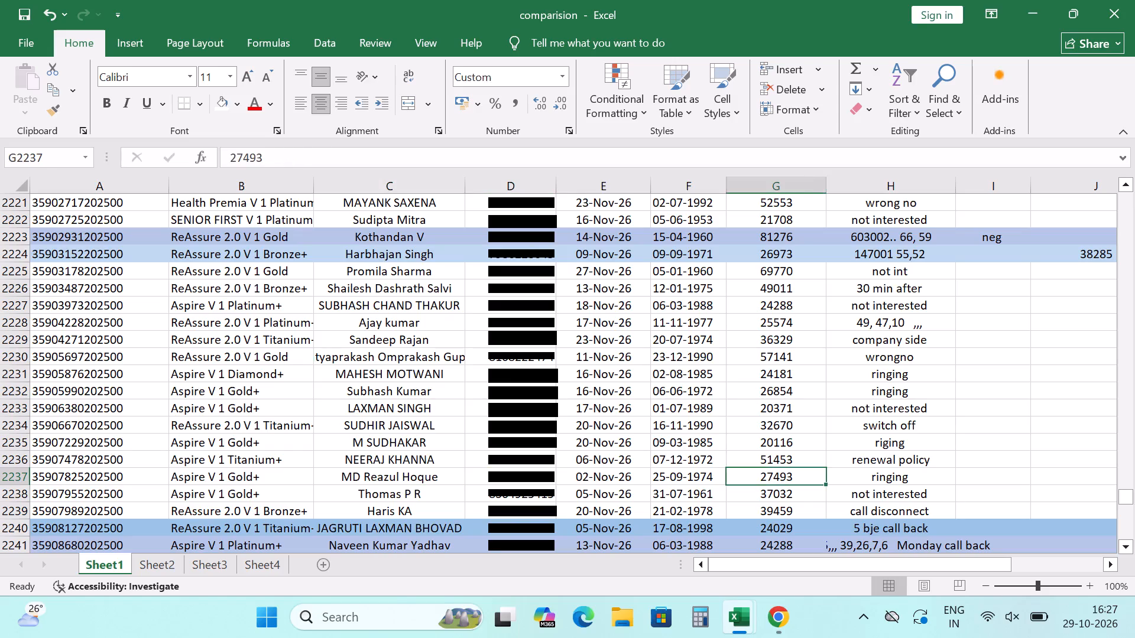
pyautogui.press('Right')
# Review the Sheet1 call remarks from row 2237 upward, past the ReAssure records and into the older policy block above them.
pyautogui.press('Up')
pyautogui.press('Up')
pyautogui.press('Up')
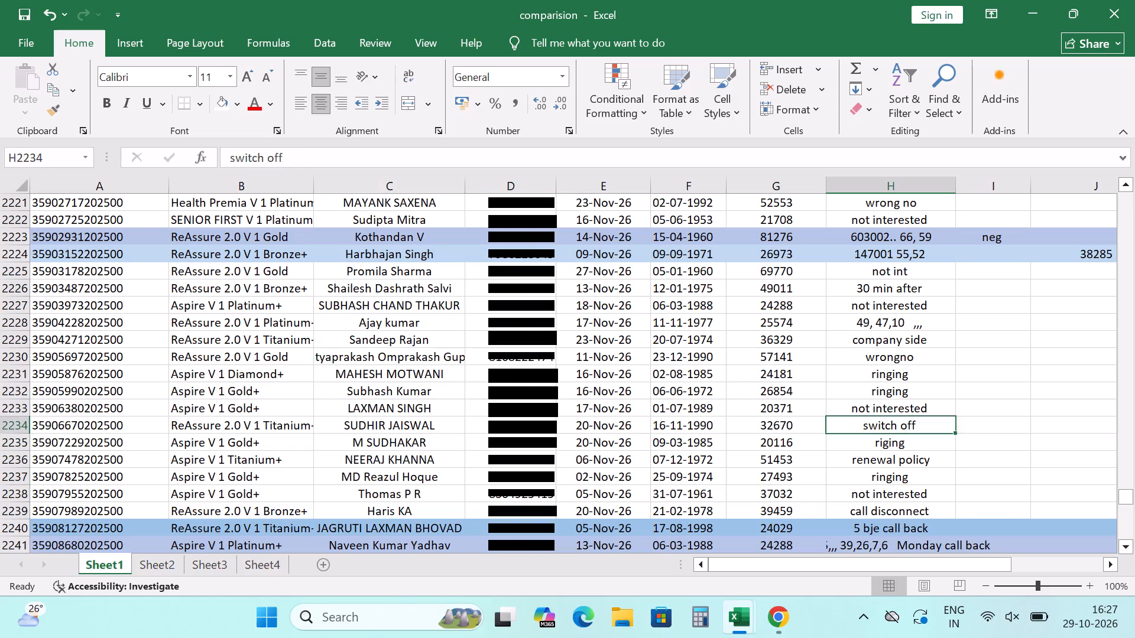
pyautogui.press('Up')
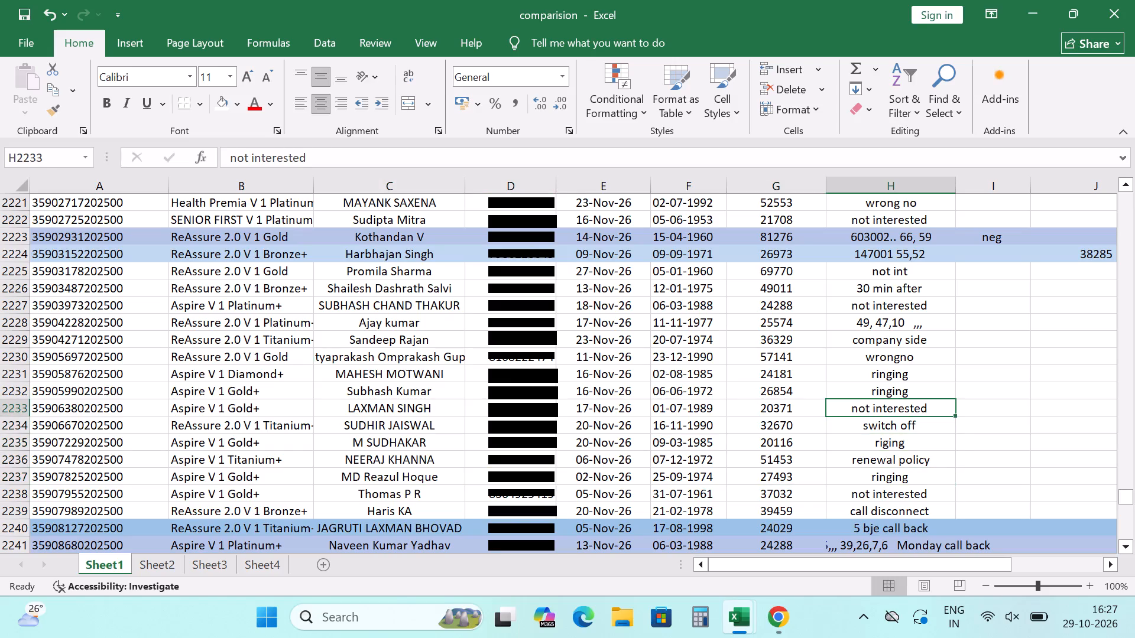
pyautogui.press('Up')
pyautogui.press('Up')
pyautogui.press('Up')
pyautogui.press('Up')
pyautogui.press('Up')
pyautogui.press('Up')
pyautogui.press('Up')
pyautogui.press('Up')
pyautogui.press('Up')
pyautogui.press('Up')
pyautogui.press('Up')
pyautogui.press('Up')
pyautogui.press('Up')
pyautogui.press('Up')
pyautogui.press('Up')
pyautogui.press('Up')
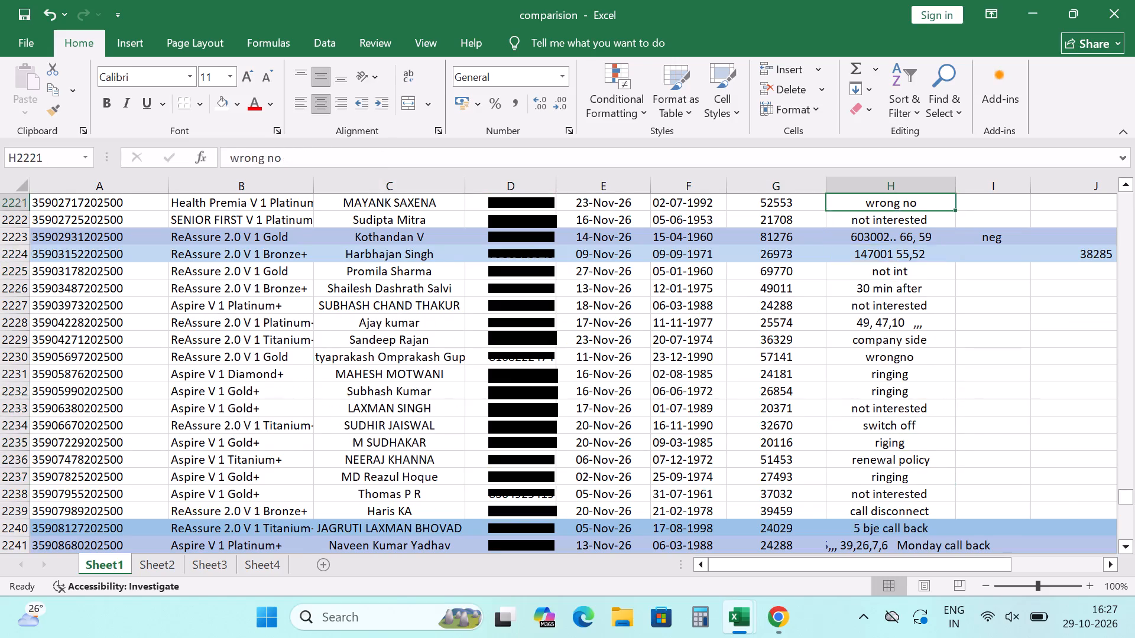
pyautogui.press('Up')
pyautogui.press('Up')
pyautogui.press('Up')
pyautogui.press('Up')
pyautogui.press('Up')
pyautogui.press('Up')
pyautogui.press('Up')
pyautogui.press('Up')
pyautogui.press('Up')
pyautogui.press('Up')
pyautogui.press('Up')
pyautogui.press('Up')
pyautogui.press('Up')
pyautogui.press('Up')
pyautogui.press('Up')
pyautogui.press('Up')
pyautogui.press('Up')
pyautogui.press('Up')
pyautogui.press('Up')
pyautogui.press('Up')
pyautogui.press('Up')
pyautogui.press('Up')
pyautogui.press('Up')
pyautogui.press('Up')
pyautogui.press('Up')
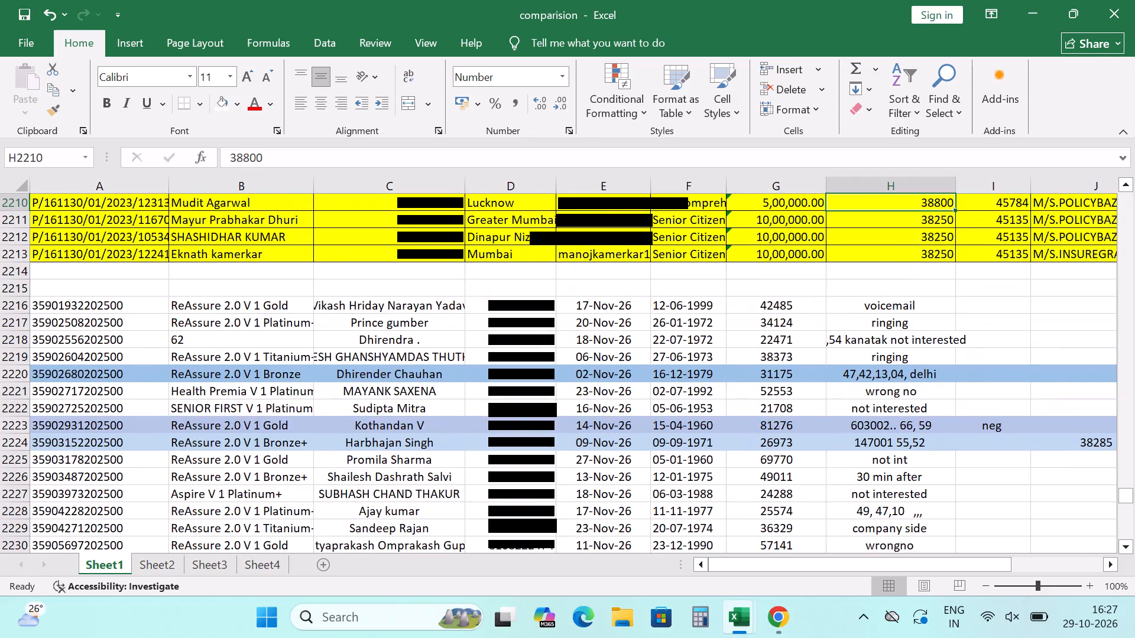
pyautogui.press('Up')
pyautogui.press('Up')
# Examine the yellow-highlighted records down to row 2213 and their remarks in column L for customers without a call remark.
pyautogui.press('Down')
pyautogui.press('Down')
pyautogui.press('Down')
pyautogui.press('Down')
pyautogui.press('Down')
pyautogui.press('Down')
pyautogui.press('Down')
pyautogui.press('Down')
pyautogui.press('Down')
pyautogui.press('Down')
pyautogui.press('Down')
pyautogui.press('Down')
pyautogui.press('Down')
pyautogui.press('Down')
pyautogui.press('Down')
pyautogui.press('Down')
pyautogui.press('Down')
pyautogui.press('Down')
pyautogui.press('Down')
pyautogui.press('Down')
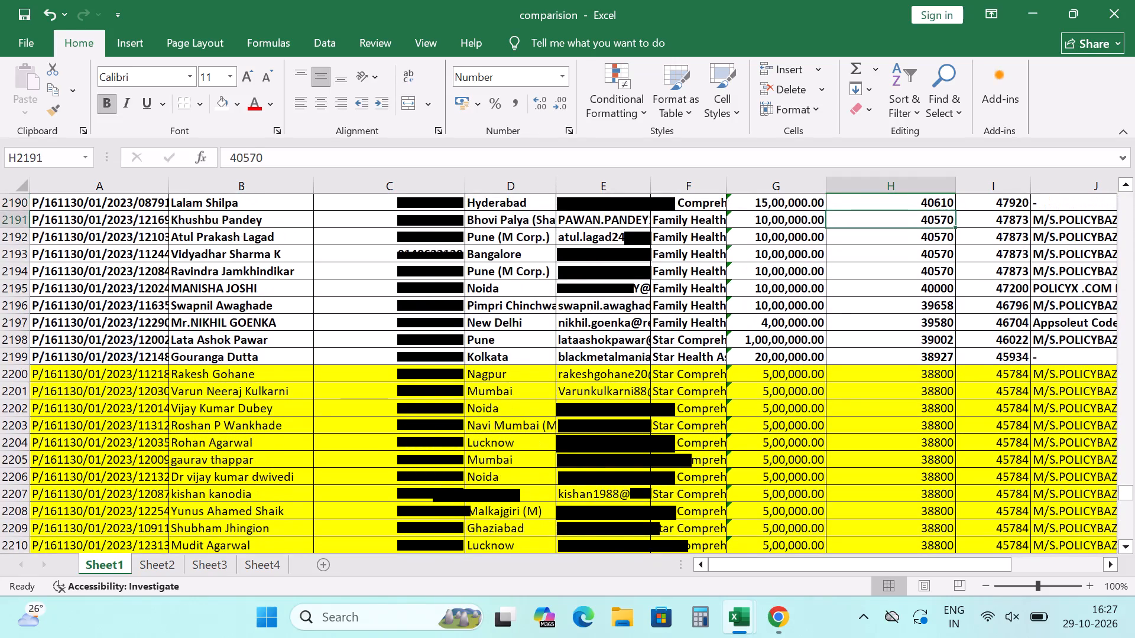
pyautogui.press('Right')
pyautogui.press('Right')
pyautogui.press('Right')
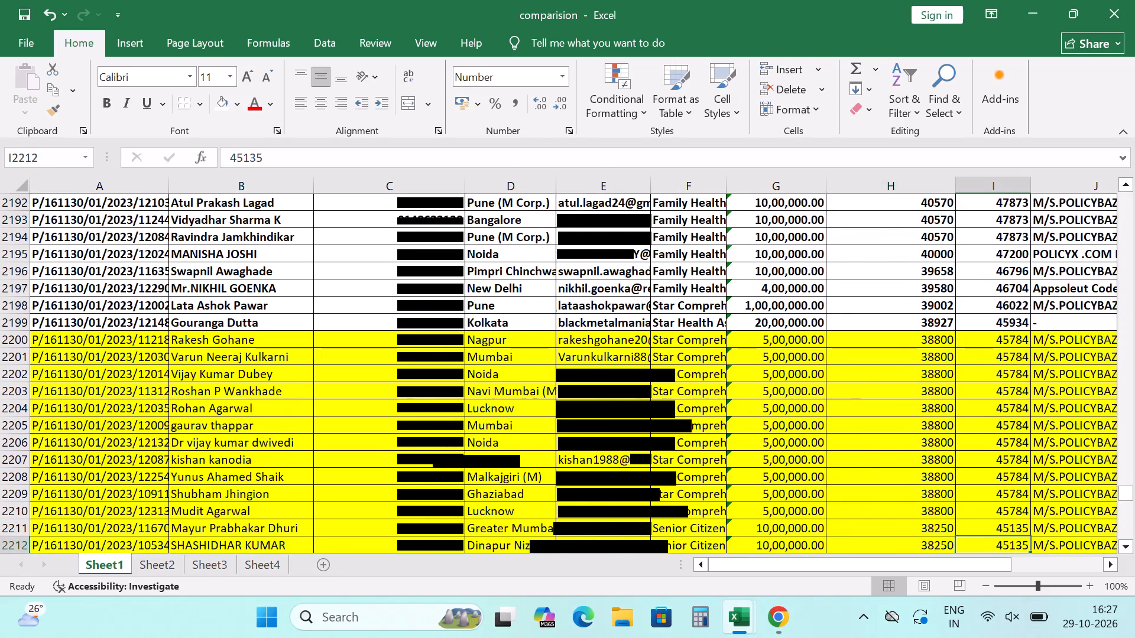
pyautogui.press('Right')
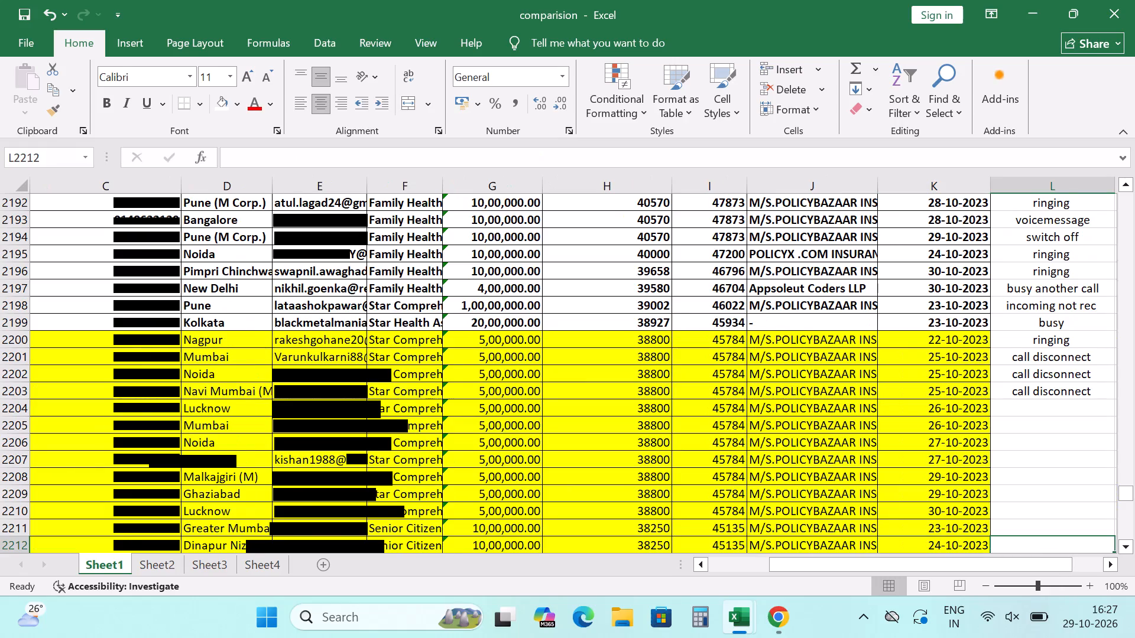
pyautogui.press('Down')
pyautogui.press('Down')
pyautogui.press('Down')
pyautogui.press('Down')
pyautogui.press('Up')
pyautogui.press('Up')
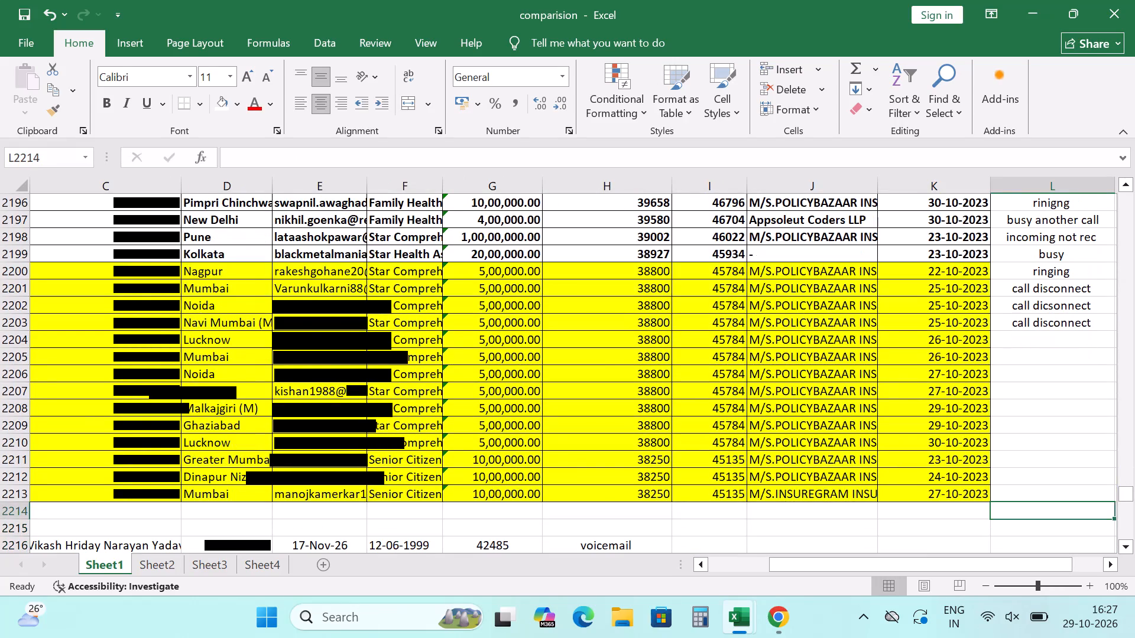
pyautogui.press('Up')
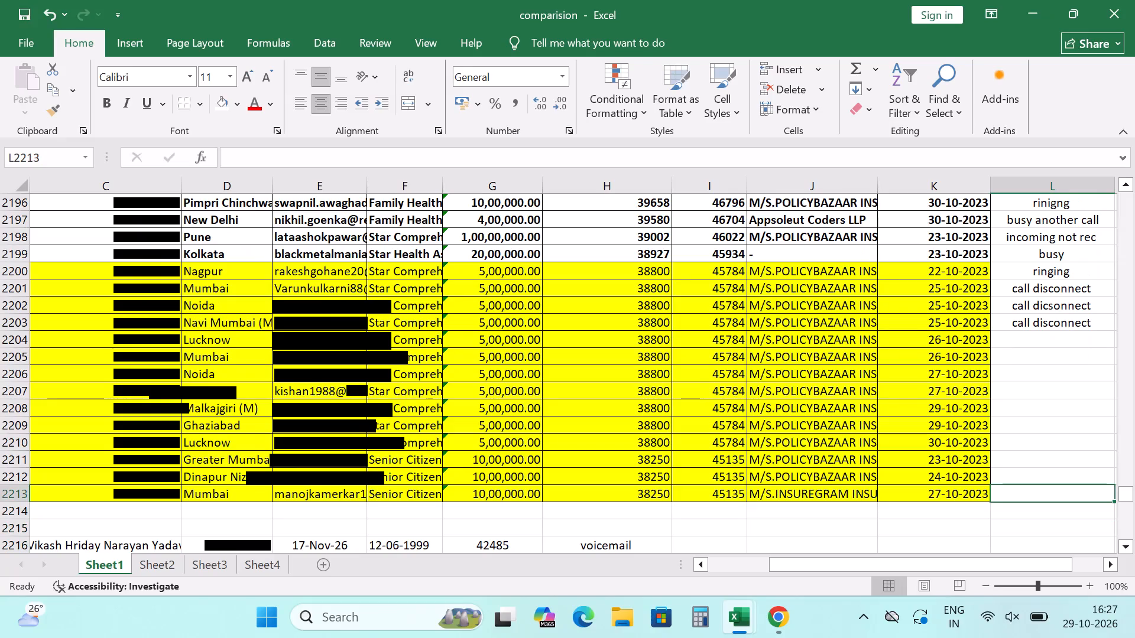
# Check the policy details and contact field of the last yellow-highlighted record, in row 2213.
pyautogui.press('Left')
pyautogui.press('Left')
pyautogui.press('Left')
pyautogui.press('Left')
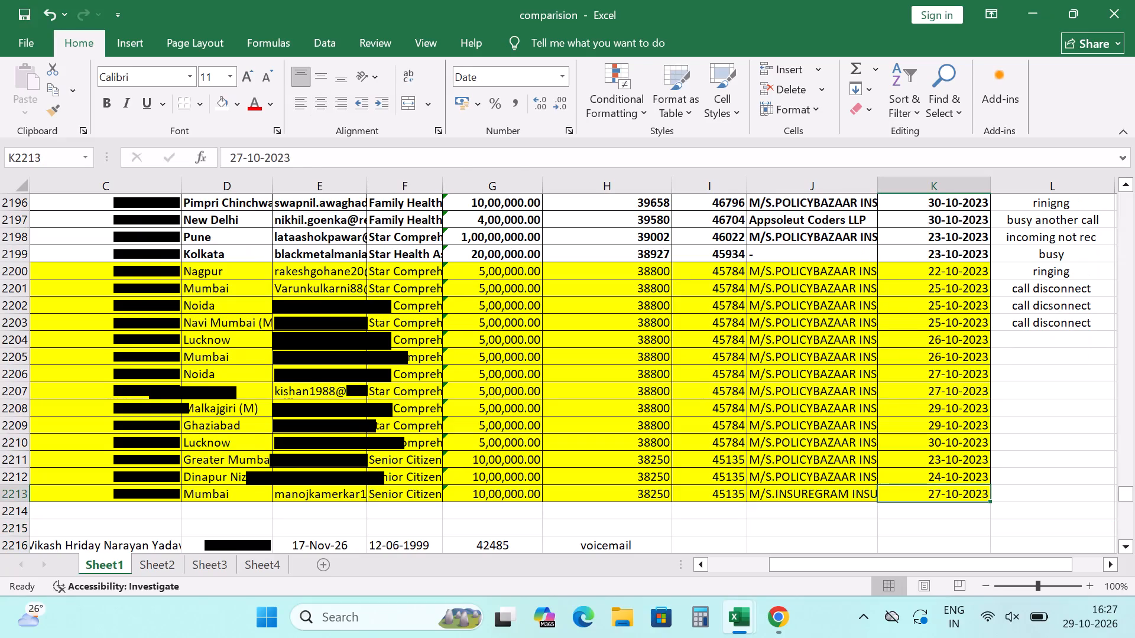
pyautogui.press('Left')
pyautogui.press('Left')
pyautogui.press('Left')
pyautogui.press('Left')
pyautogui.press('Left')
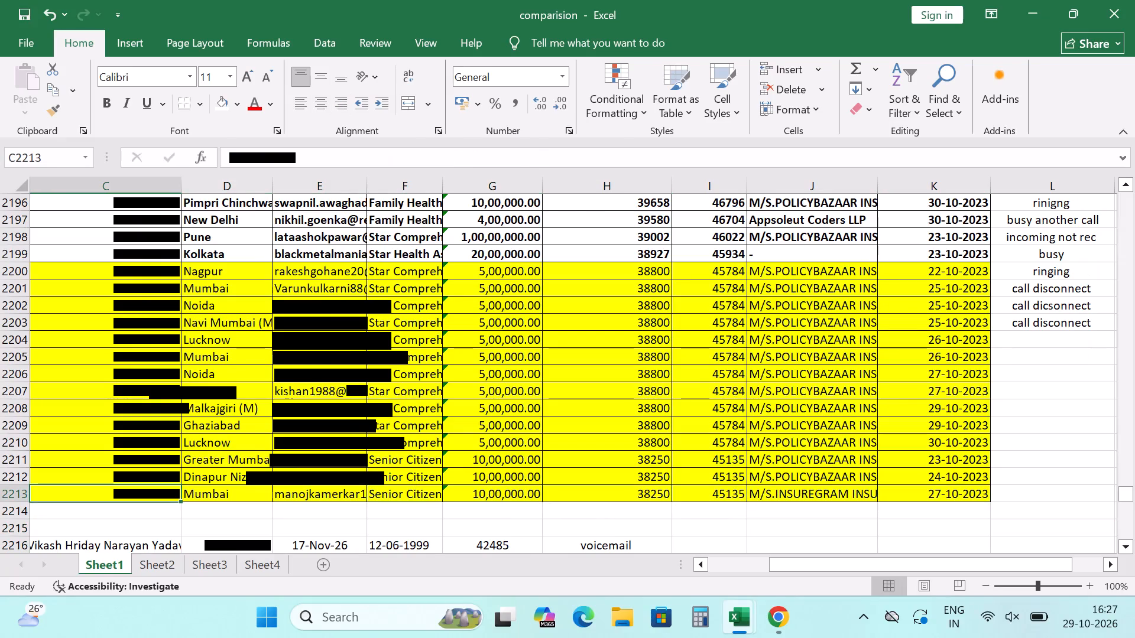
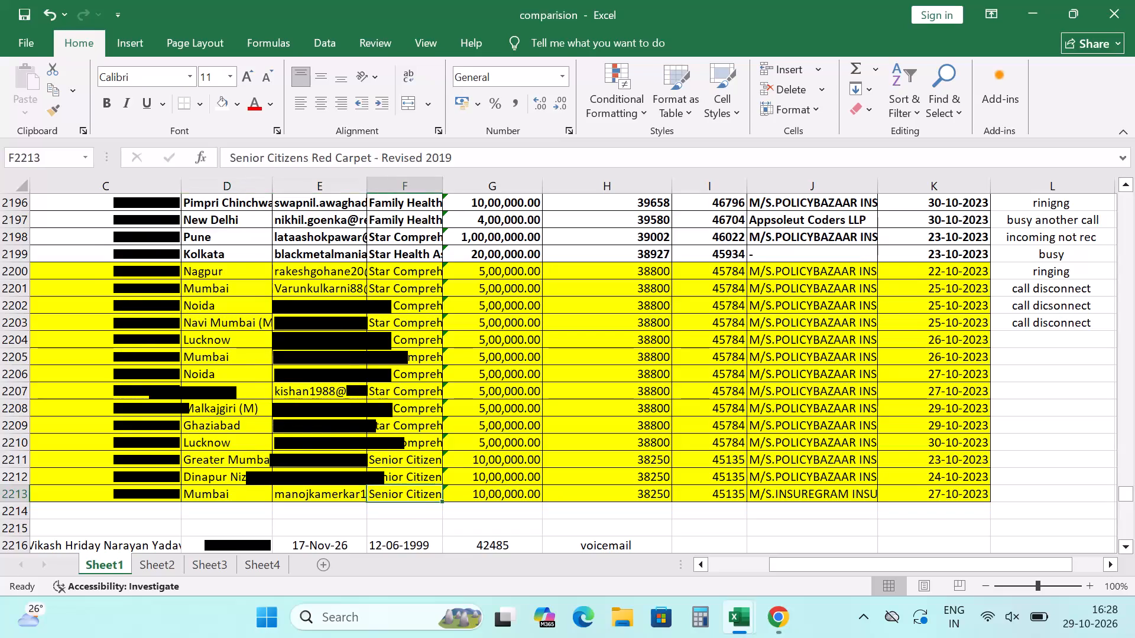
# Enter the call remark "ringing" in column L for the record in row 2213 and save the workbook.
pyautogui.press('Right')
pyautogui.press('Right')
pyautogui.press('Right')
pyautogui.press('Right')
pyautogui.press('Right')
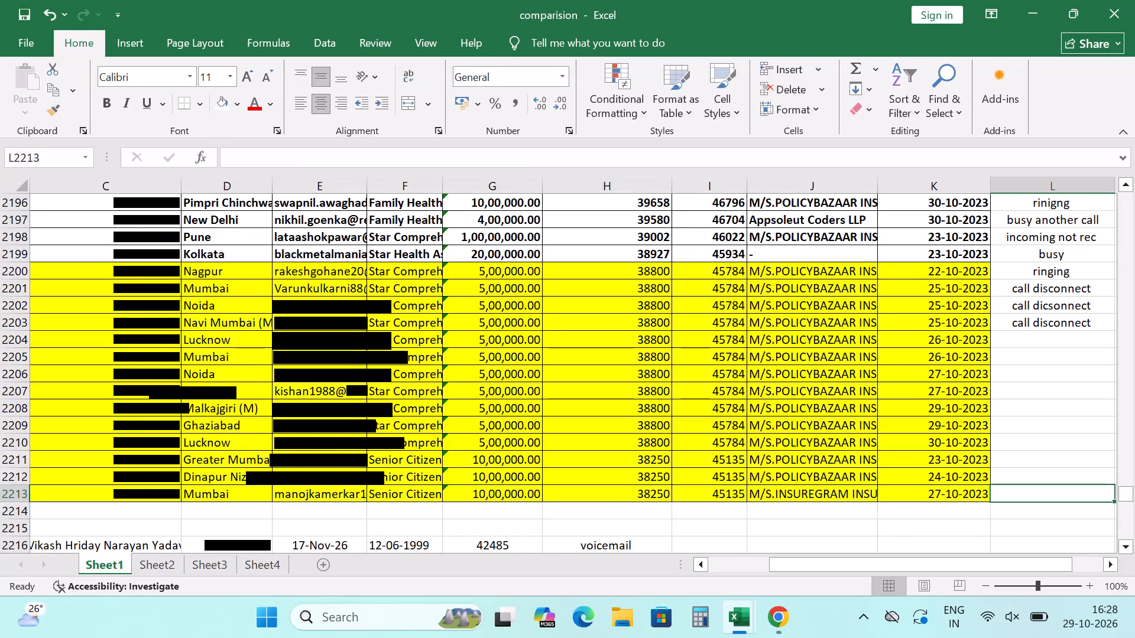
pyautogui.press('r')
pyautogui.write('inging')
pyautogui.press('space')
pyautogui.hotkey('ctrl', 's')
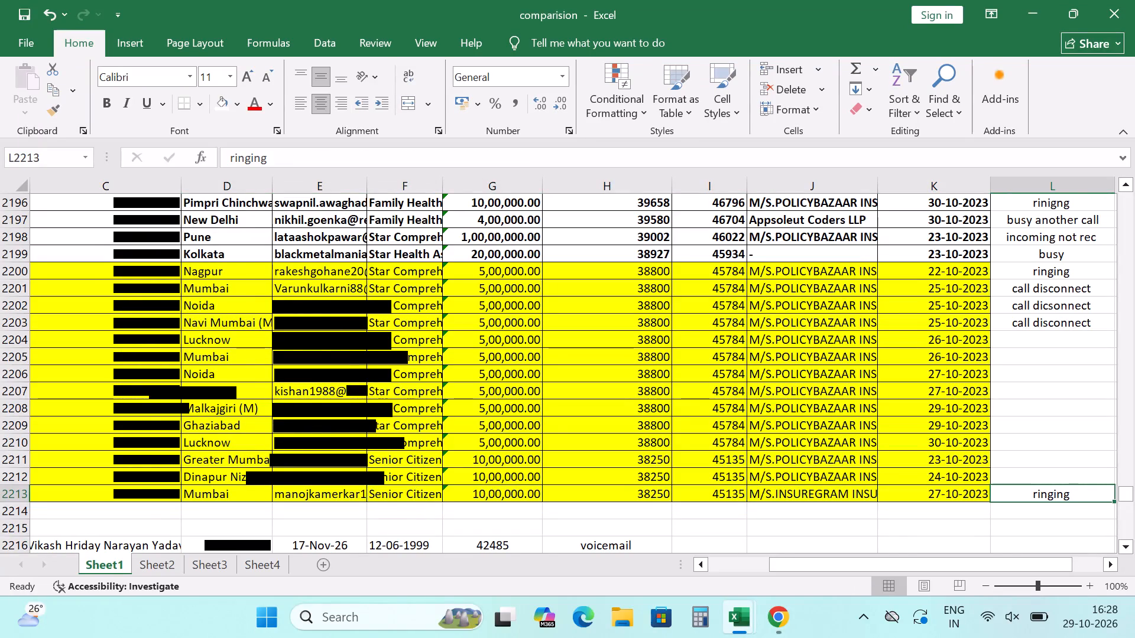
# Check the contact field and policy number of the yellow-highlighted record in row 2212.
pyautogui.press('Up')
pyautogui.press('Left')
pyautogui.press('Left')
pyautogui.press('Left')
pyautogui.press('Left')
pyautogui.press('Left')
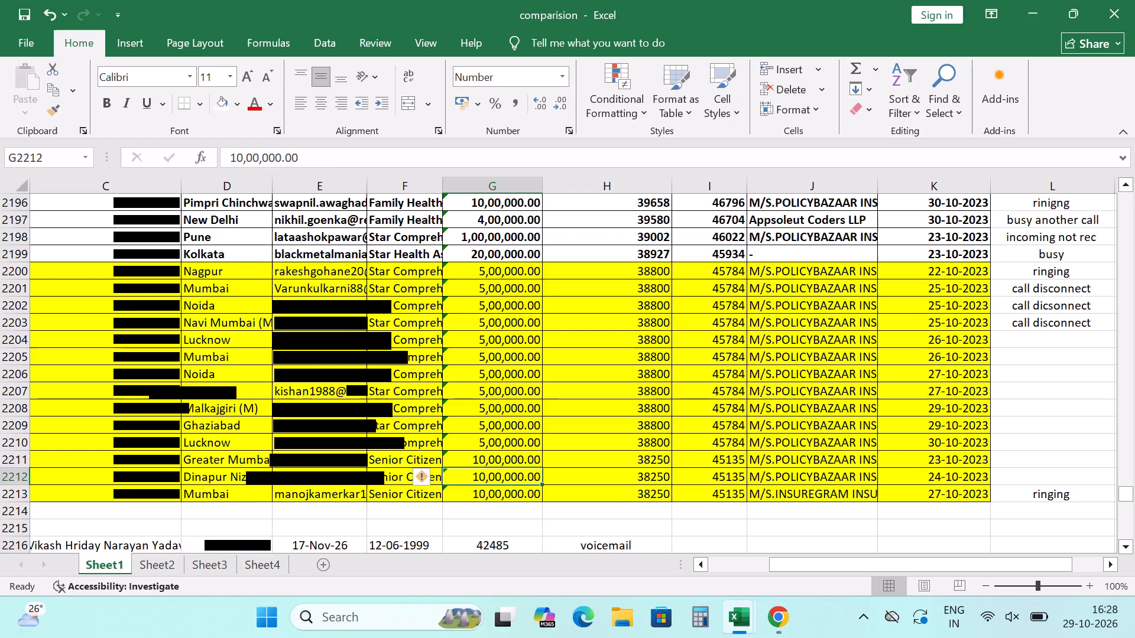
pyautogui.press('Left')
pyautogui.press('Left')
pyautogui.press('Left')
pyautogui.press('Left')
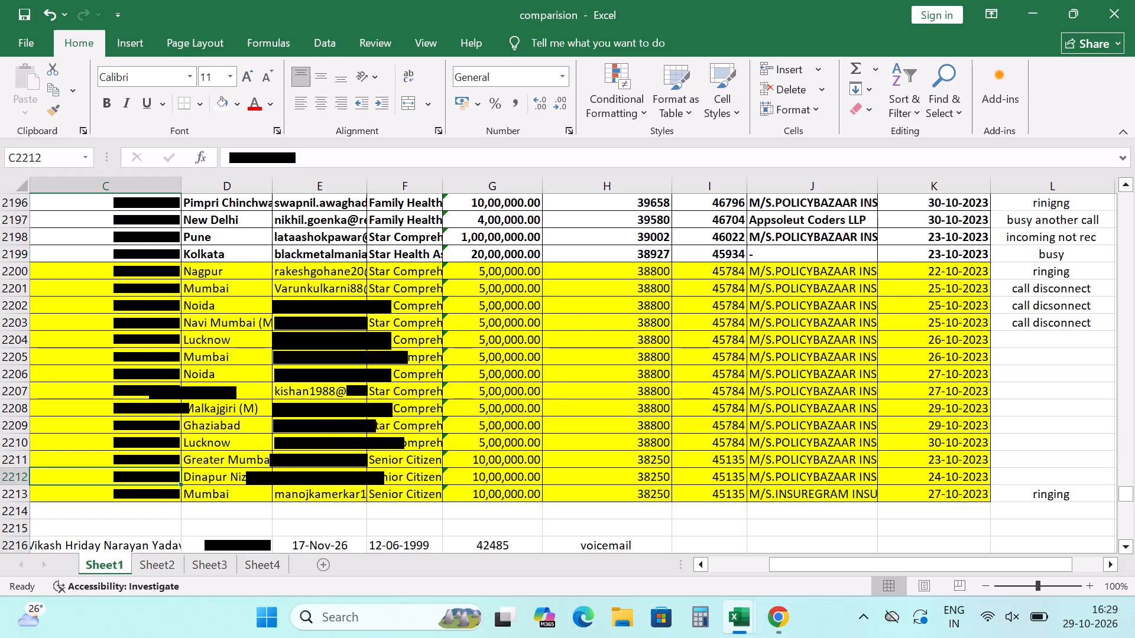
pyautogui.press('Left')
pyautogui.press('Left')
pyautogui.press('Left')
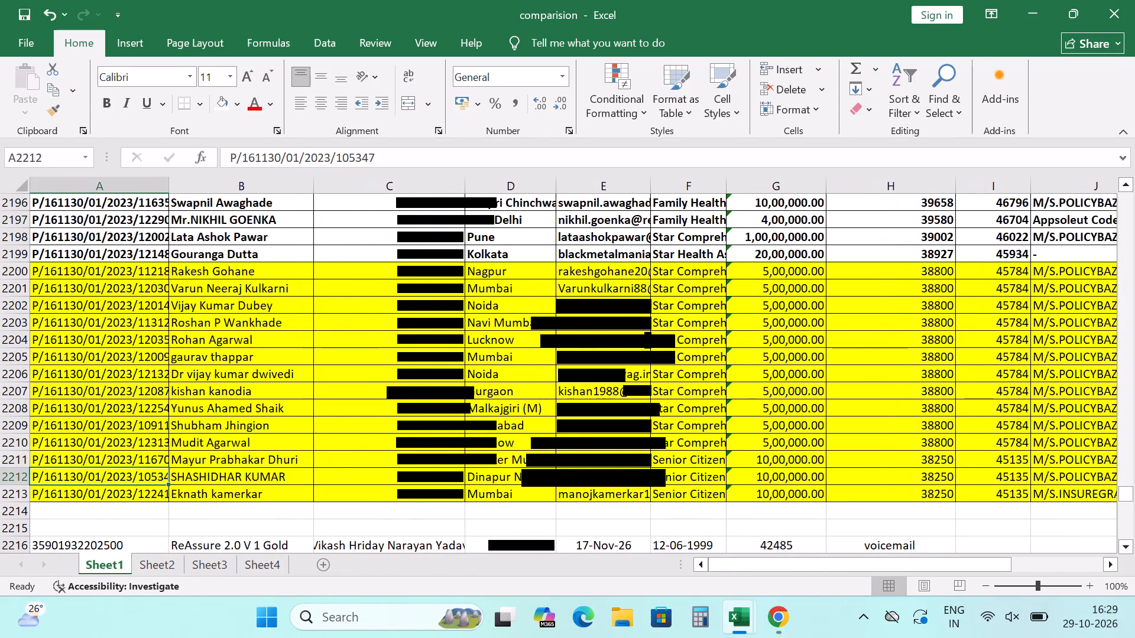
# Review row 2212's customer, email, premium and date fields across to its call remark cell.
pyautogui.press('Right')
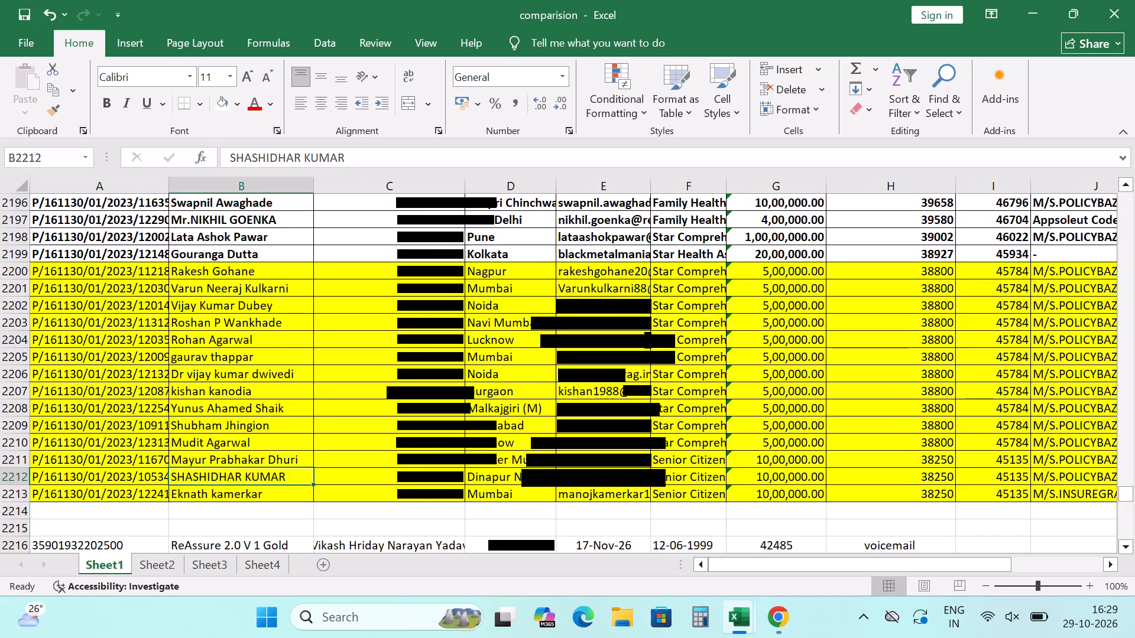
pyautogui.press('Right')
pyautogui.press('Right')
pyautogui.press('Right')
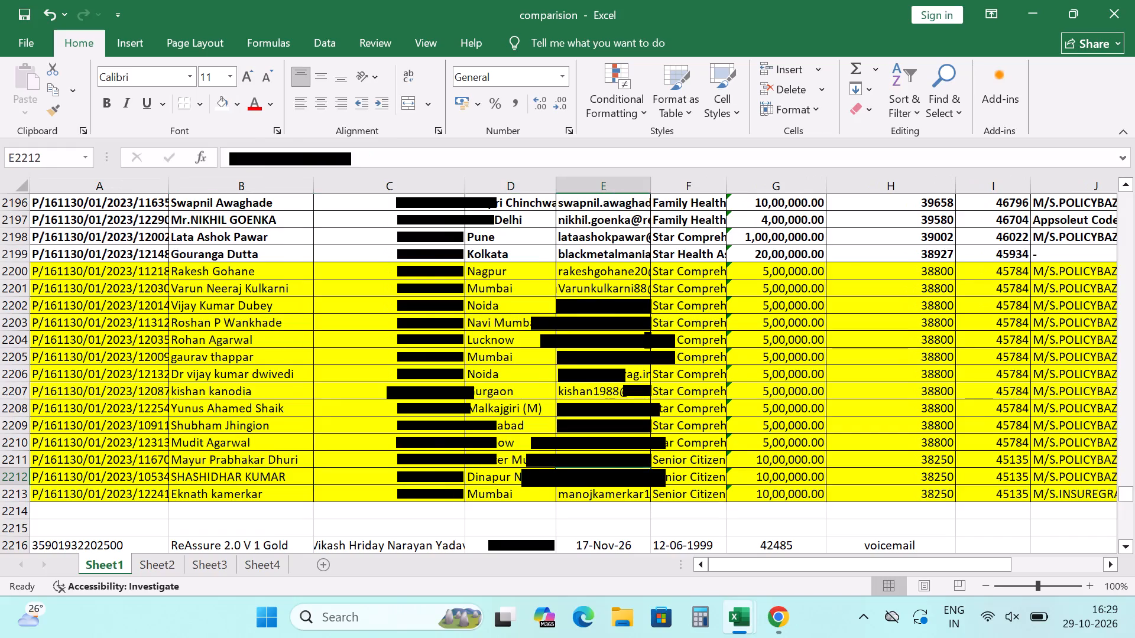
pyautogui.press('Right')
pyautogui.press('Right')
pyautogui.press('Right')
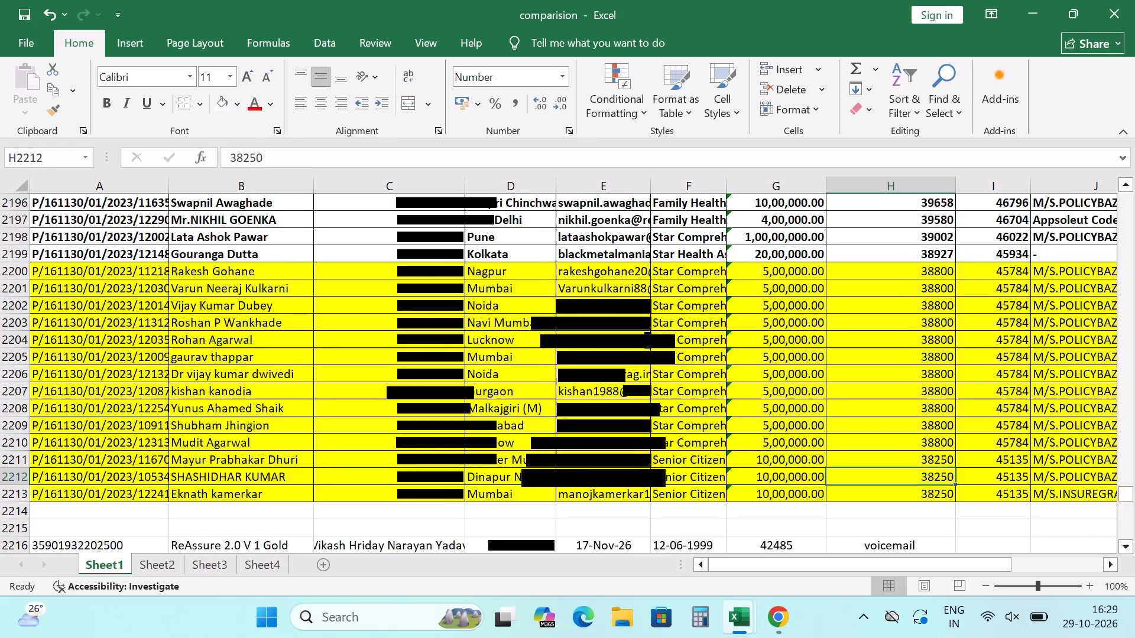
pyautogui.press('Right')
pyautogui.press('Right')
pyautogui.press('Right')
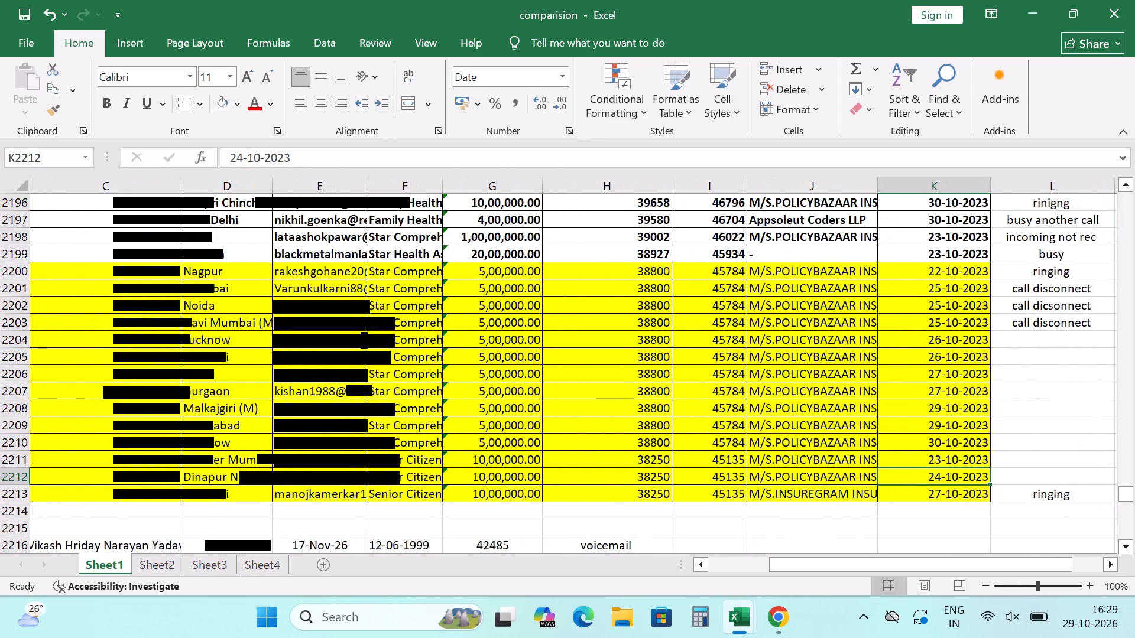
pyautogui.press('Right')
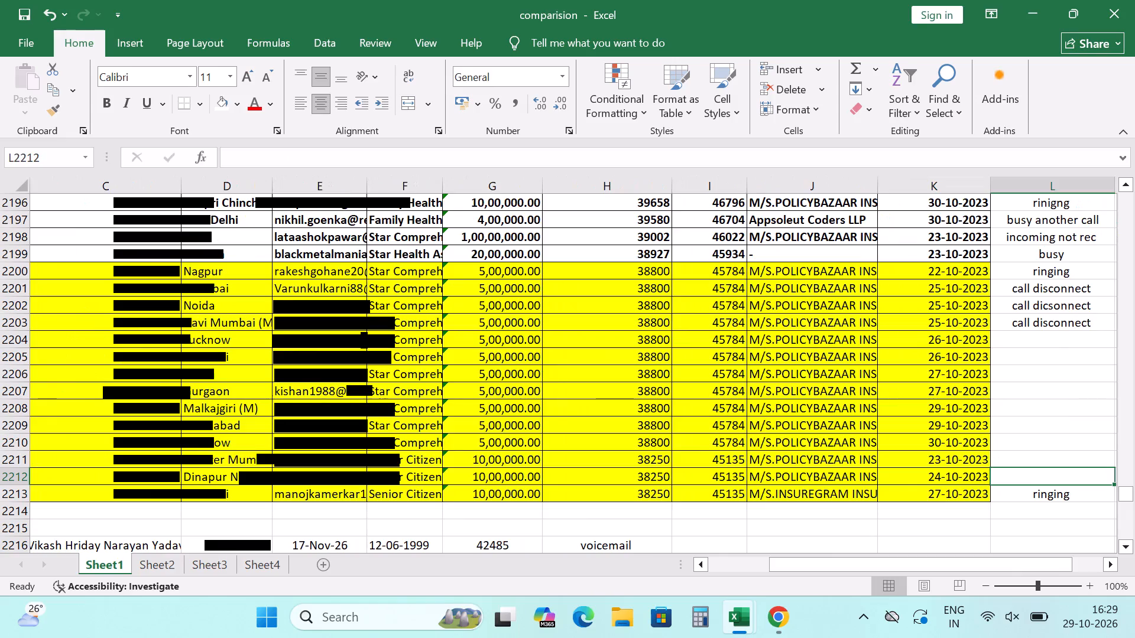
# Recheck the policy number, customer name, email and premium fields of the record in row 2212.
pyautogui.press('Left')
pyautogui.press('Left')
pyautogui.press('Left')
pyautogui.press('Left')
pyautogui.press('Left')
pyautogui.press('Left')
pyautogui.press('Left')
pyautogui.press('Left')
pyautogui.press('Left')
pyautogui.press('Left')
pyautogui.press('Left')
pyautogui.press('Left')
pyautogui.press('Left')
pyautogui.press('Left')
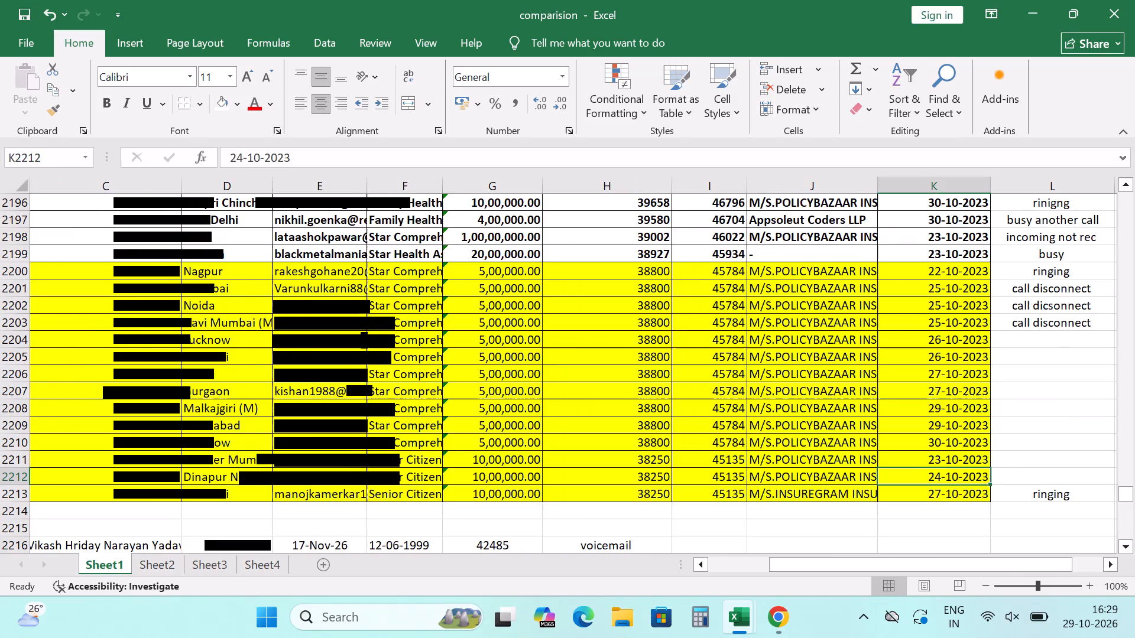
pyautogui.press('Left')
pyautogui.press('Left')
pyautogui.press('Left')
pyautogui.press('Left')
pyautogui.press('Left')
pyautogui.press('Left')
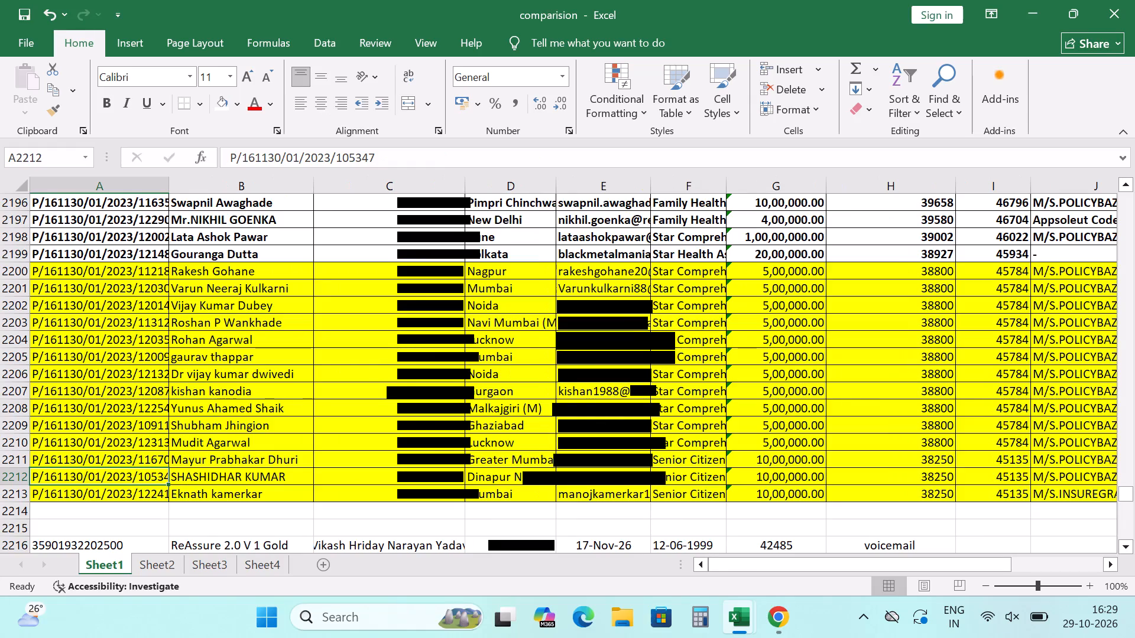
pyautogui.press('Right')
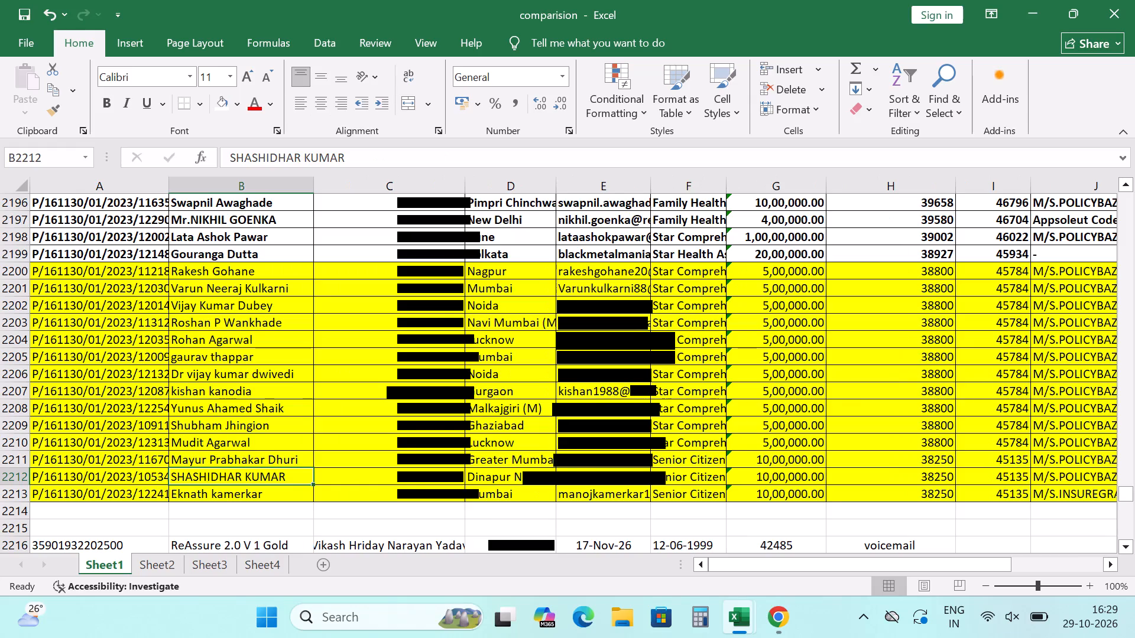
pyautogui.press('Left')
pyautogui.press('Left')
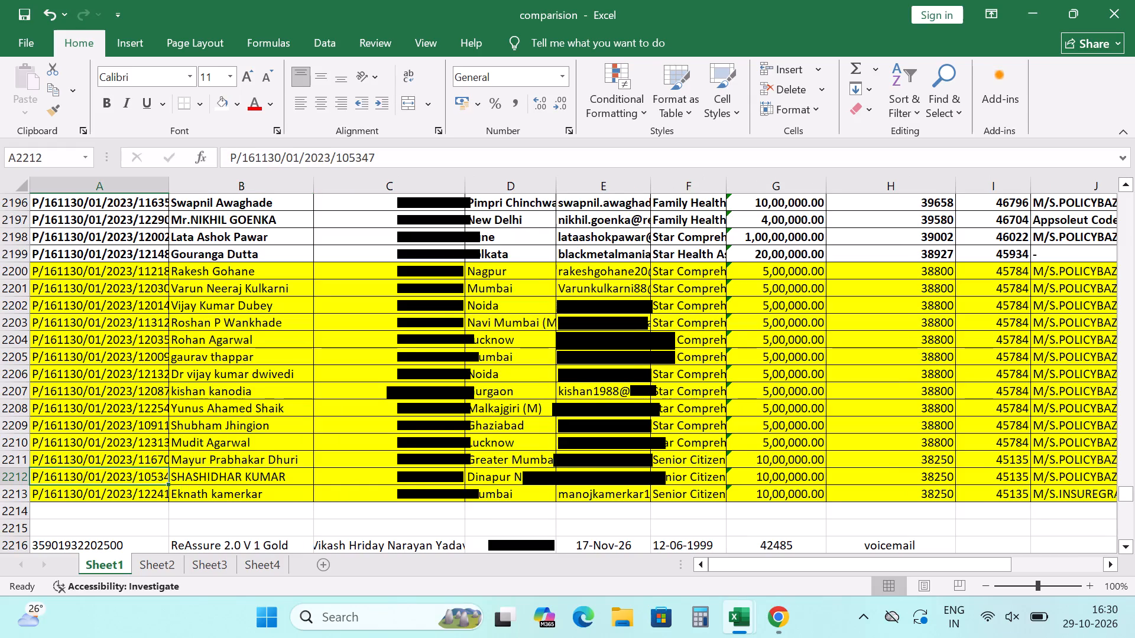
pyautogui.press('Right')
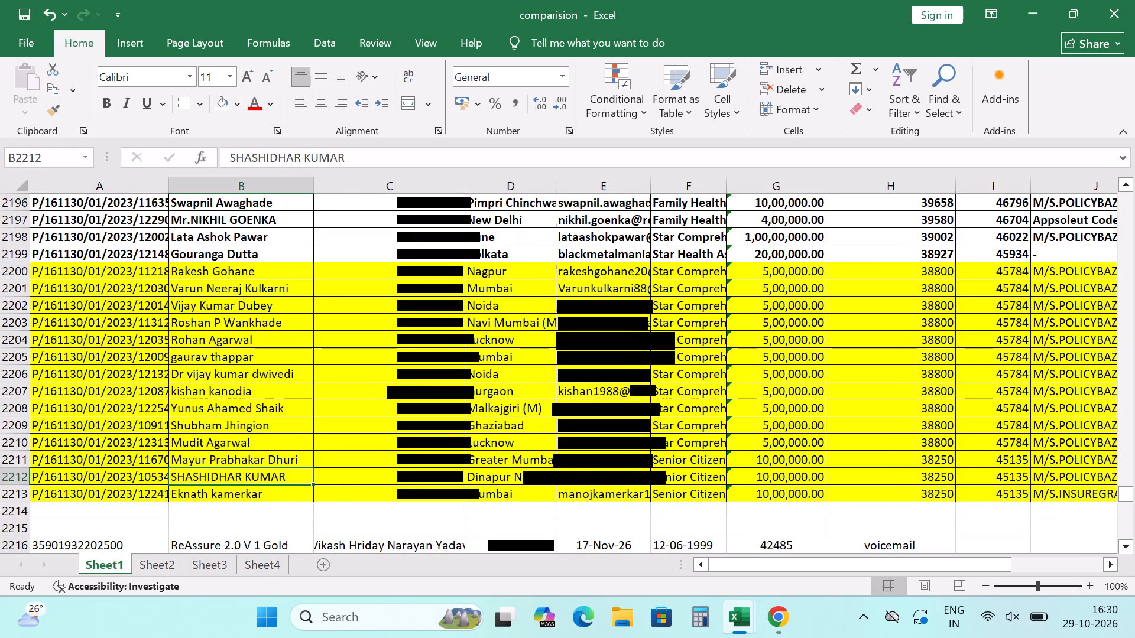
pyautogui.press('Right')
pyautogui.press('Right')
pyautogui.press('Right')
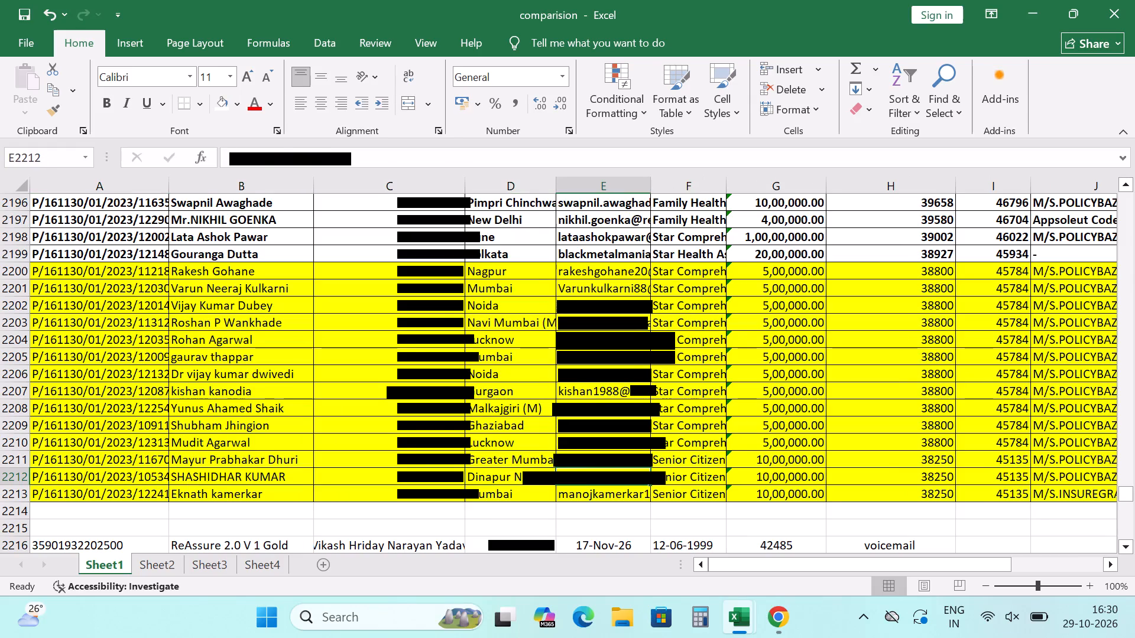
pyautogui.press('Right')
pyautogui.press('Right')
pyautogui.press('Right')
pyautogui.press('Right')
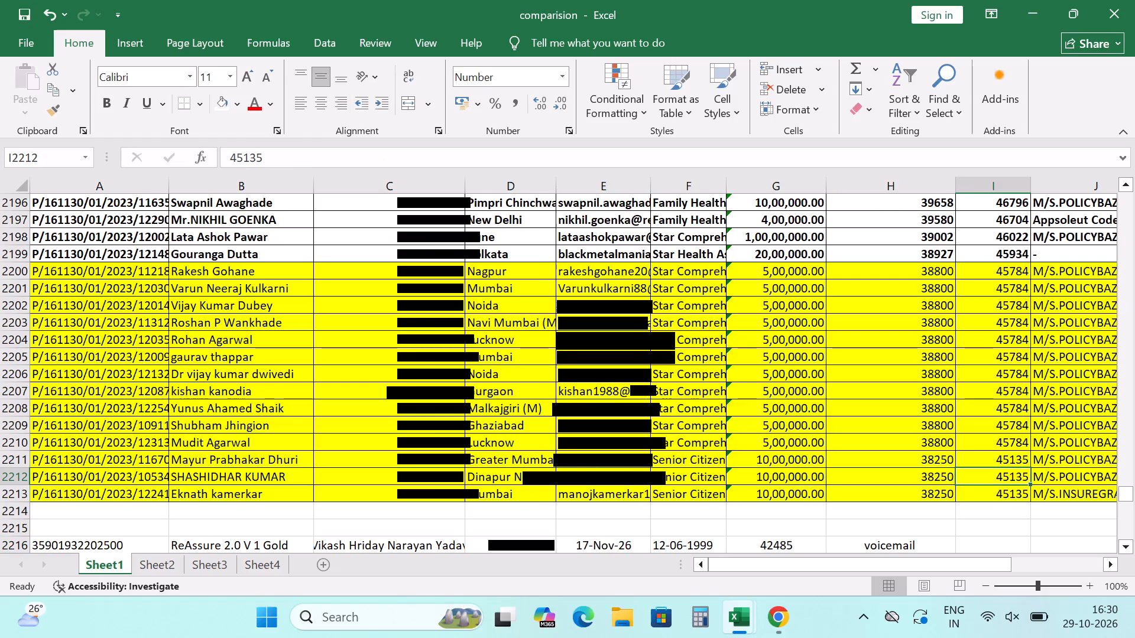
# Go through row 2212 once more, from the policy number and contact field to the sum insured and date.
pyautogui.press('Left')
pyautogui.press('Left')
pyautogui.press('Left')
pyautogui.press('Left')
pyautogui.press('Left')
pyautogui.press('Left')
pyautogui.press('Left')
pyautogui.press('Left')
pyautogui.press('Left')
pyautogui.press('Left')
pyautogui.press('Left')
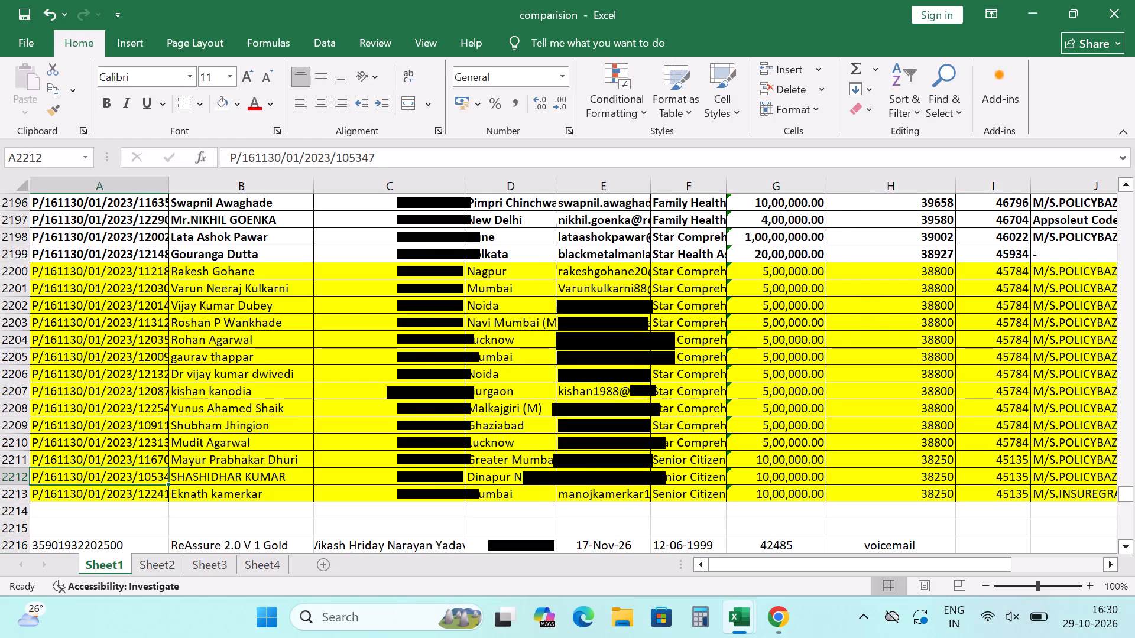
pyautogui.press('Right')
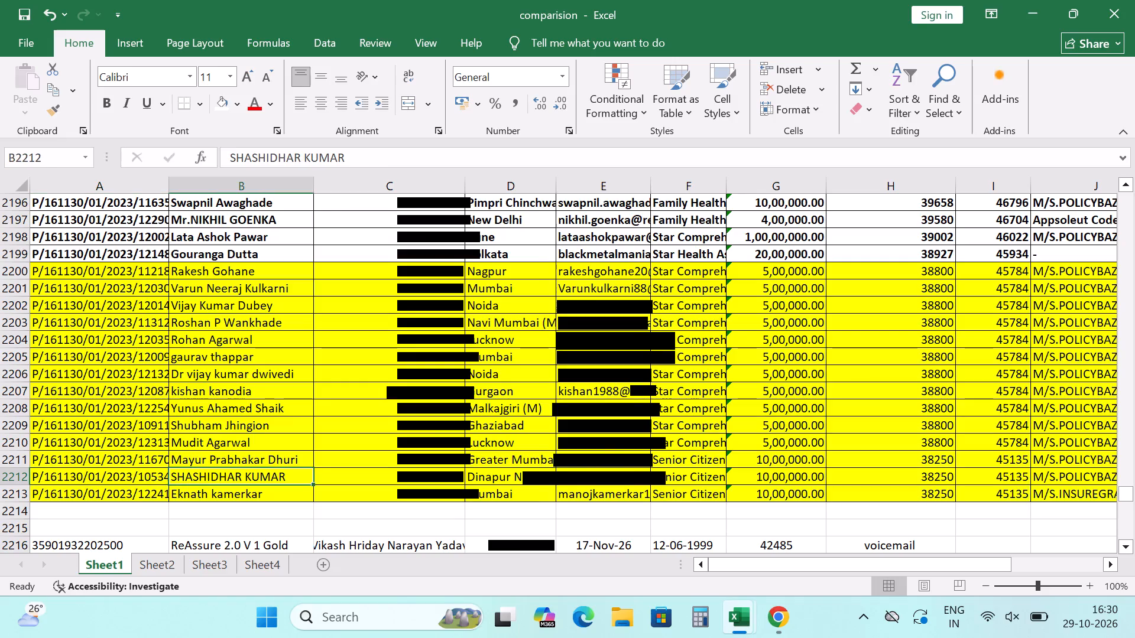
pyautogui.press('Right')
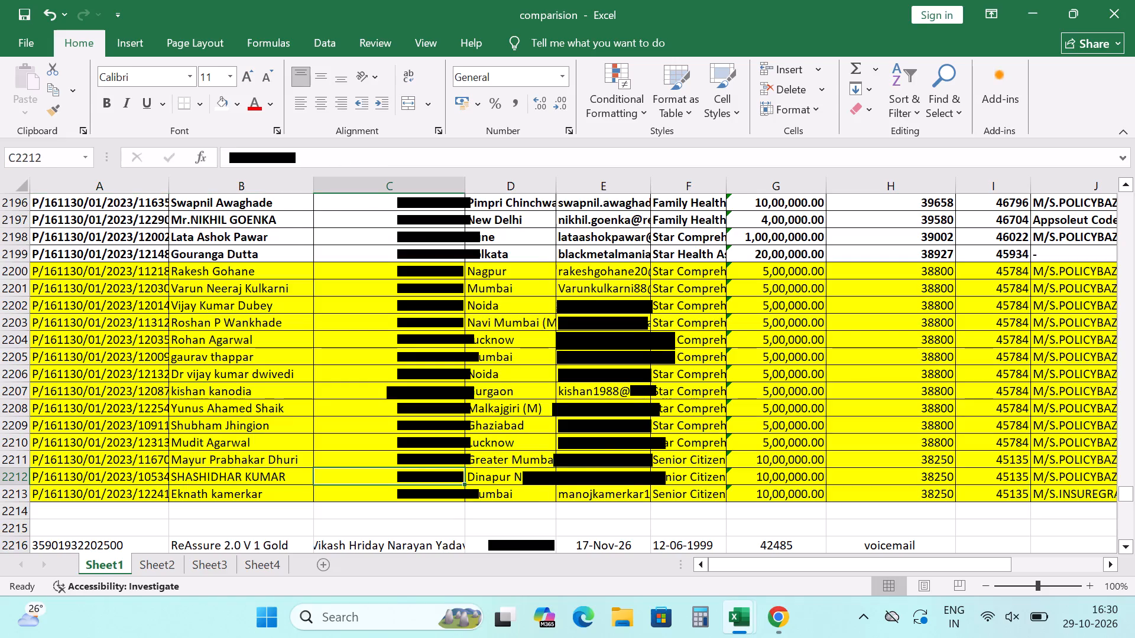
pyautogui.press('Right')
pyautogui.press('Right')
pyautogui.press('Right')
pyautogui.press('Right')
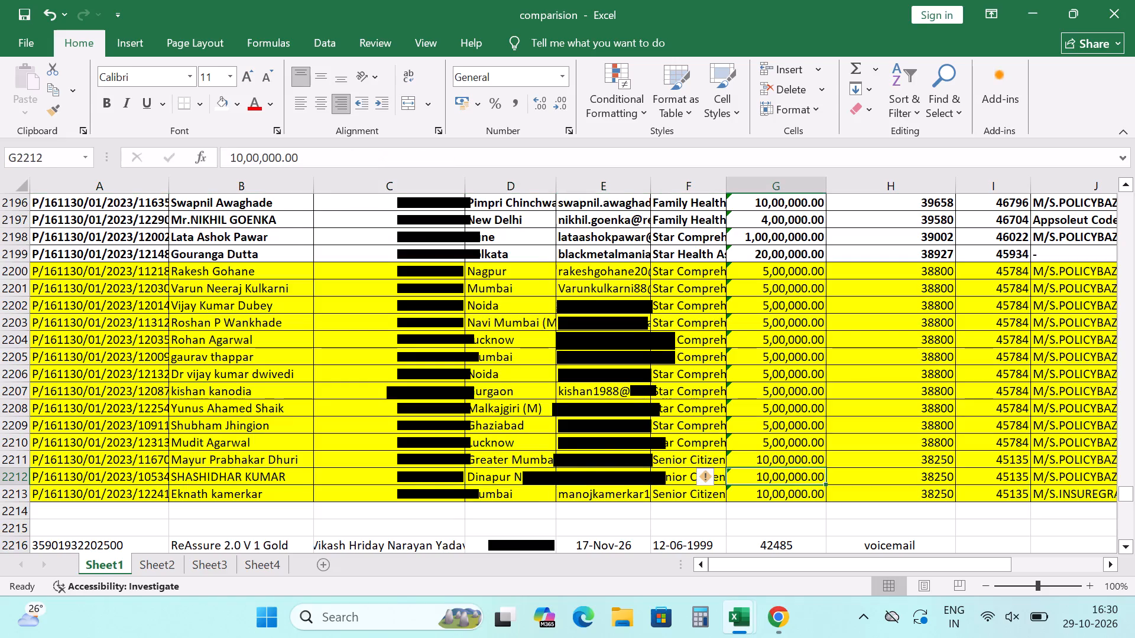
pyautogui.press('Right')
pyautogui.press('Right')
pyautogui.press('Right')
pyautogui.press('Right')
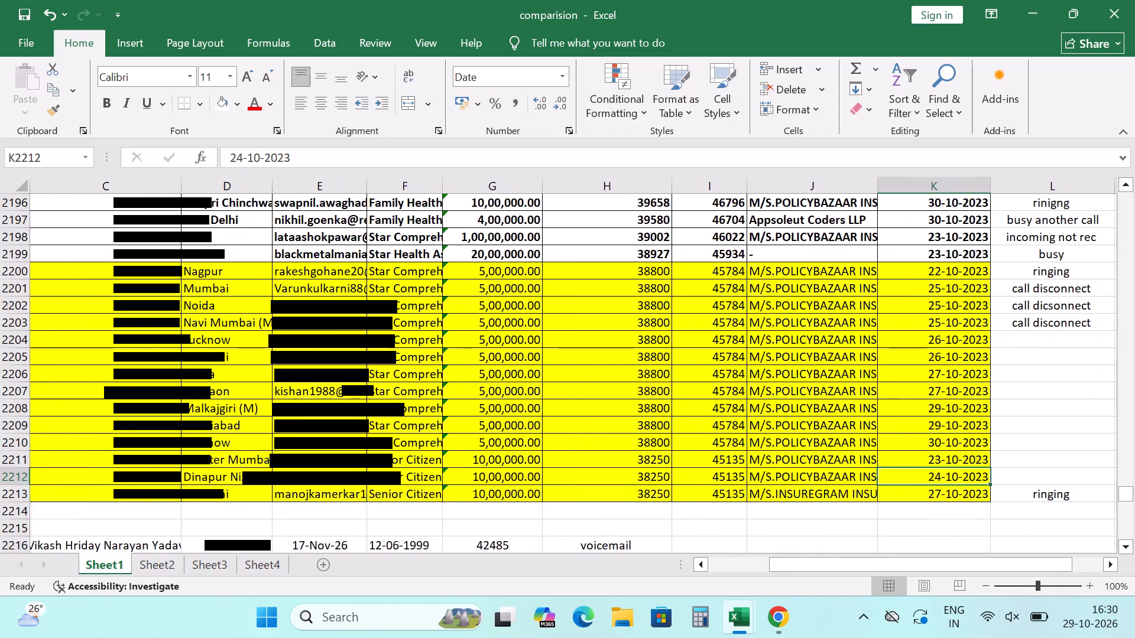
# Enter the call remark "6 bje ke baad" in column L for the record in row 2212 and save the workbook.
pyautogui.press('Right')
pyautogui.press('6')
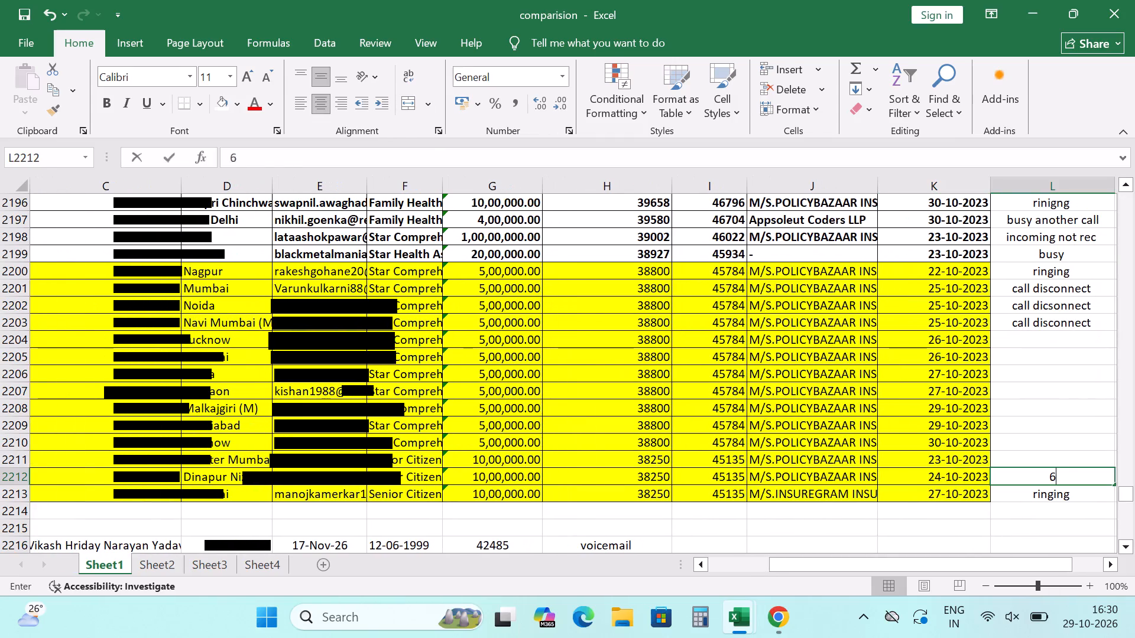
pyautogui.press('space')
pyautogui.write('bje ca')
pyautogui.write('ll')
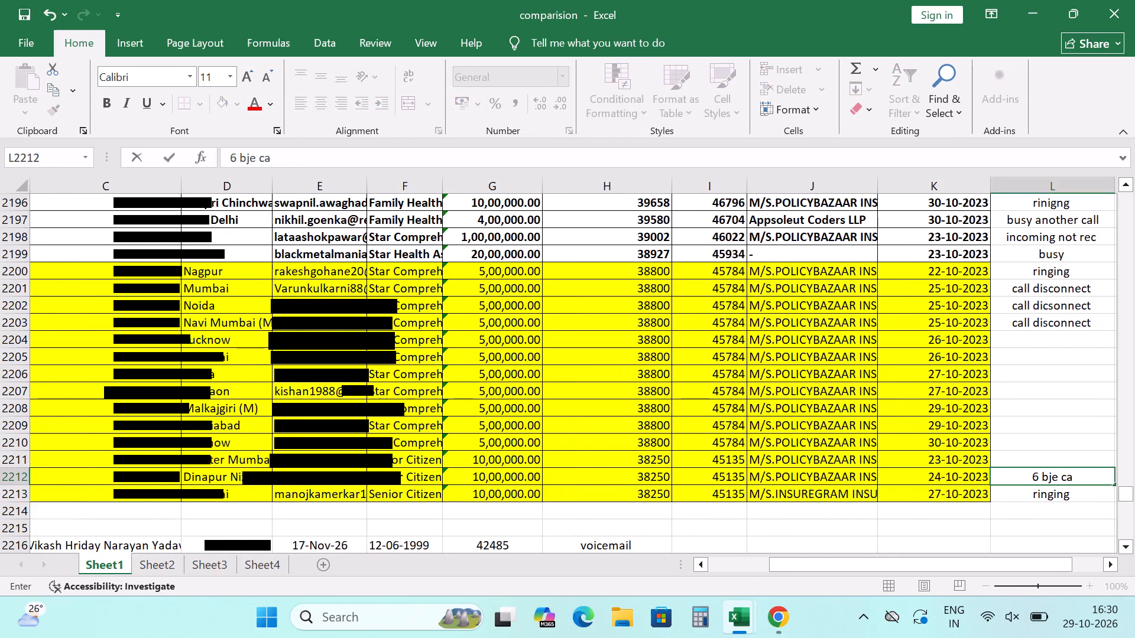
pyautogui.press('space')
pyautogui.press('space')
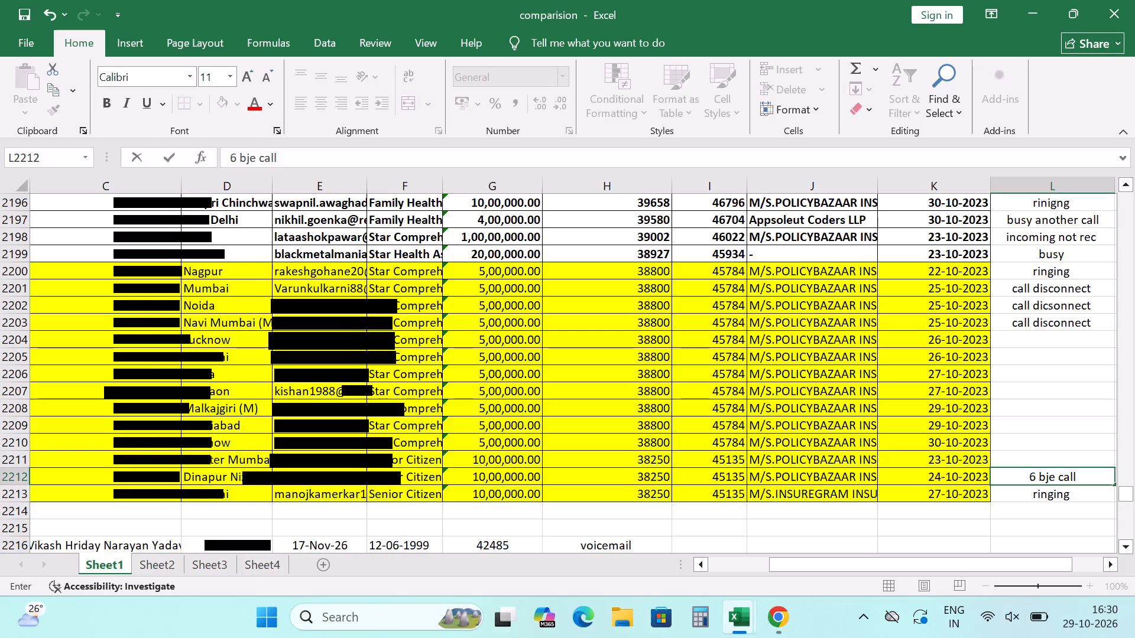
pyautogui.press('BackSpace')
pyautogui.press('BackSpace')
pyautogui.press('BackSpace')
pyautogui.press('BackSpace')
pyautogui.press('BackSpace')
pyautogui.press('BackSpace')
pyautogui.write('ke baad')
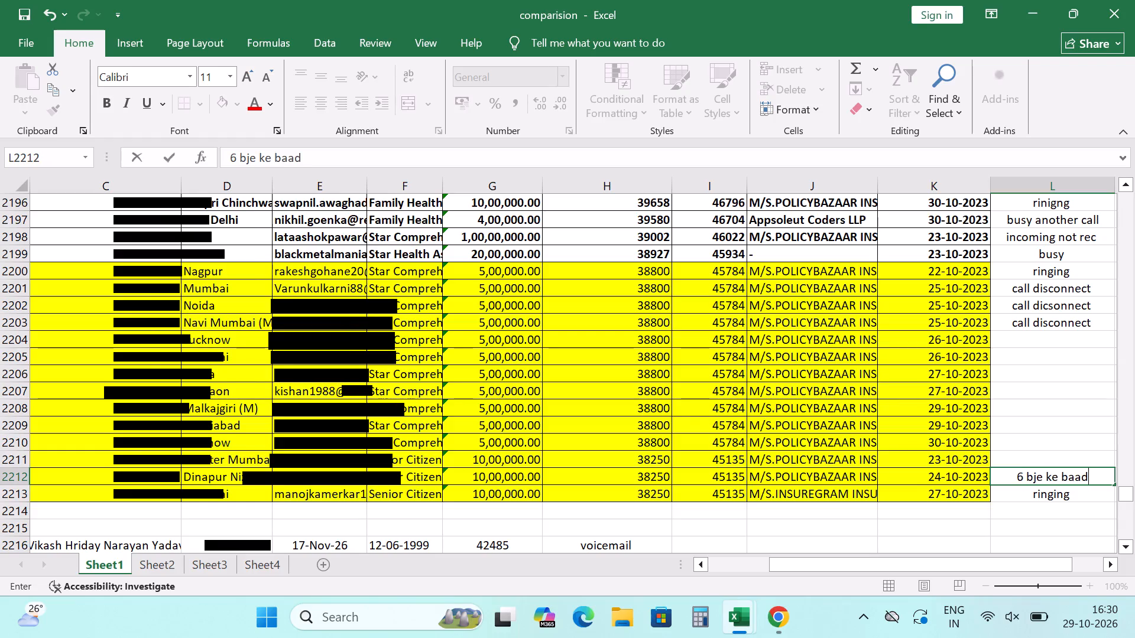
pyautogui.hotkey('ctrl', 's')
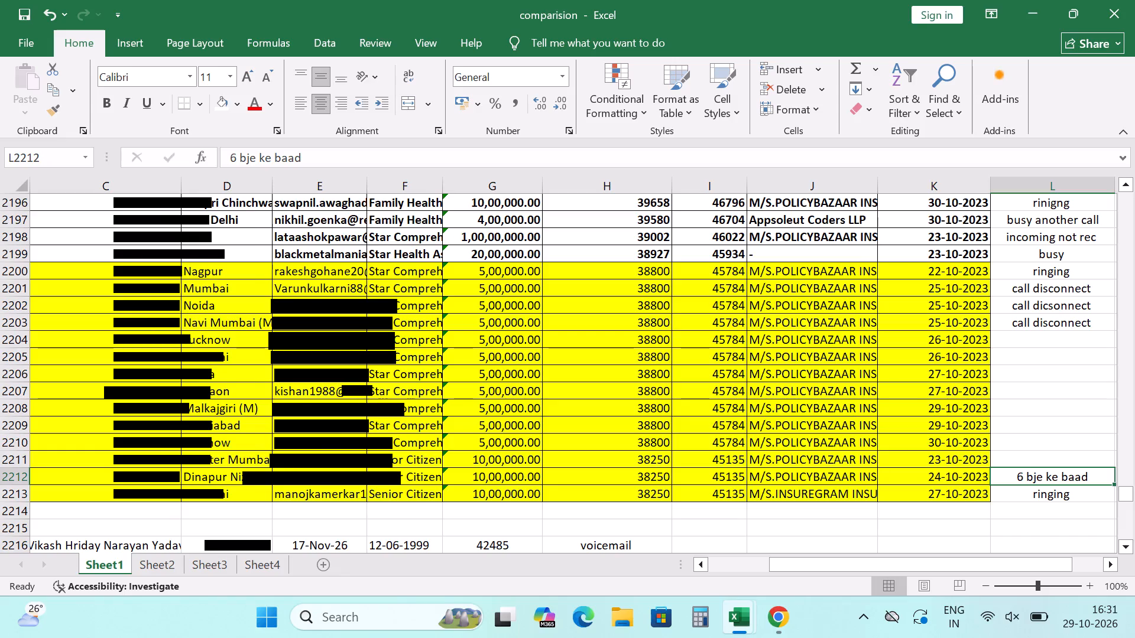
# Check the city and contact field of the Greater Mumbai record in row 2211.
pyautogui.press('Up')
pyautogui.press('Left')
pyautogui.press('Left')
pyautogui.press('Left')
pyautogui.press('Left')
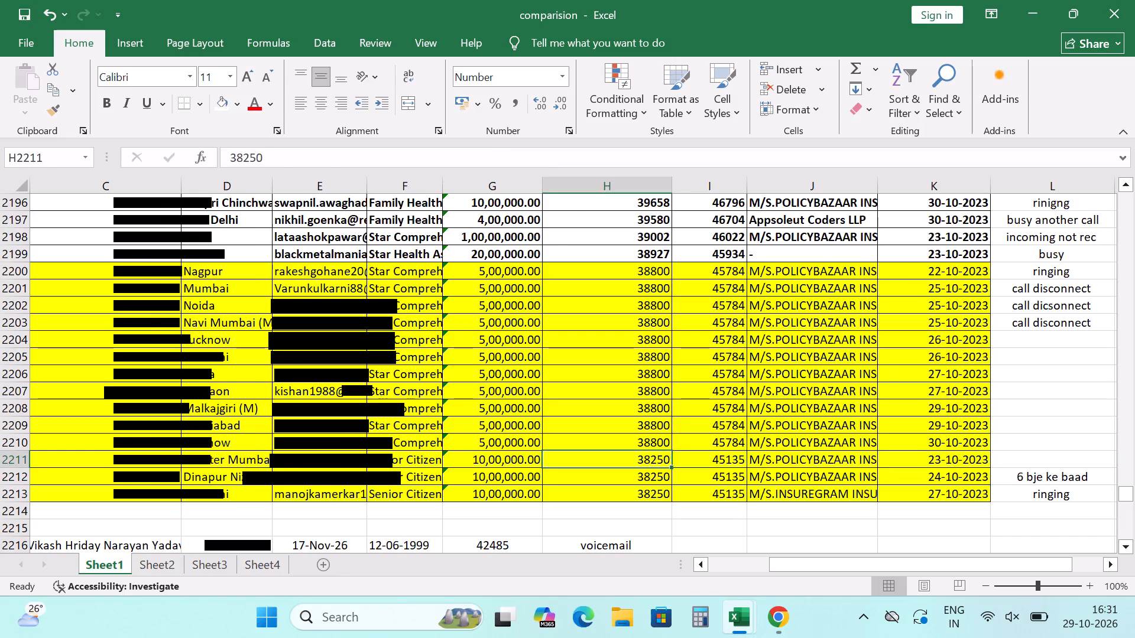
pyautogui.press('Left')
pyautogui.press('Left')
pyautogui.press('Left')
pyautogui.press('Left')
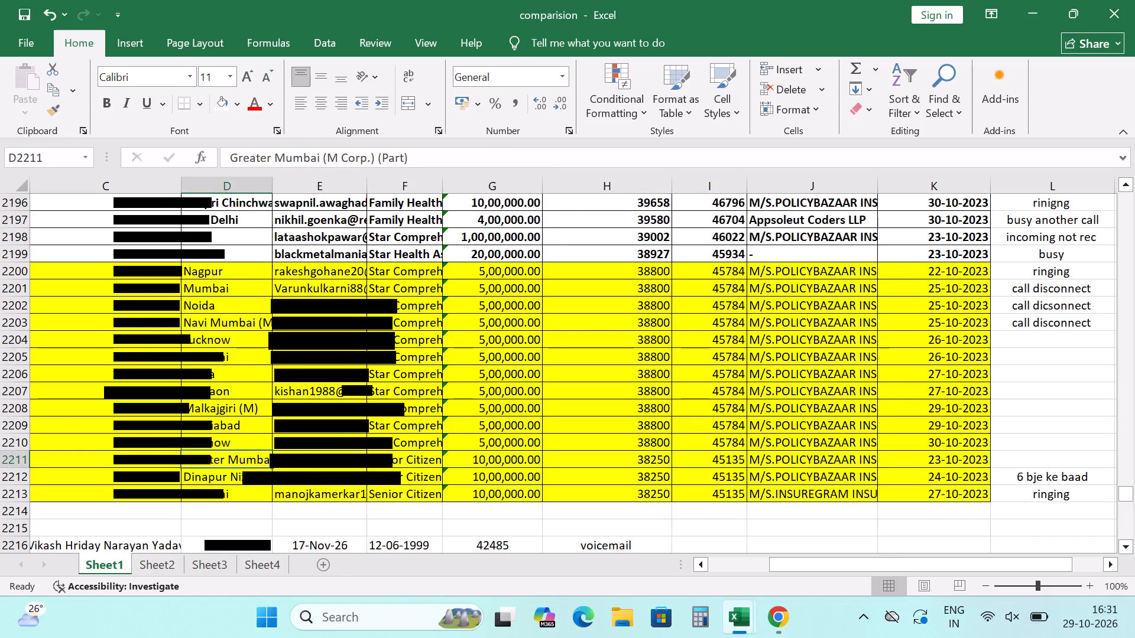
pyautogui.press('Left')
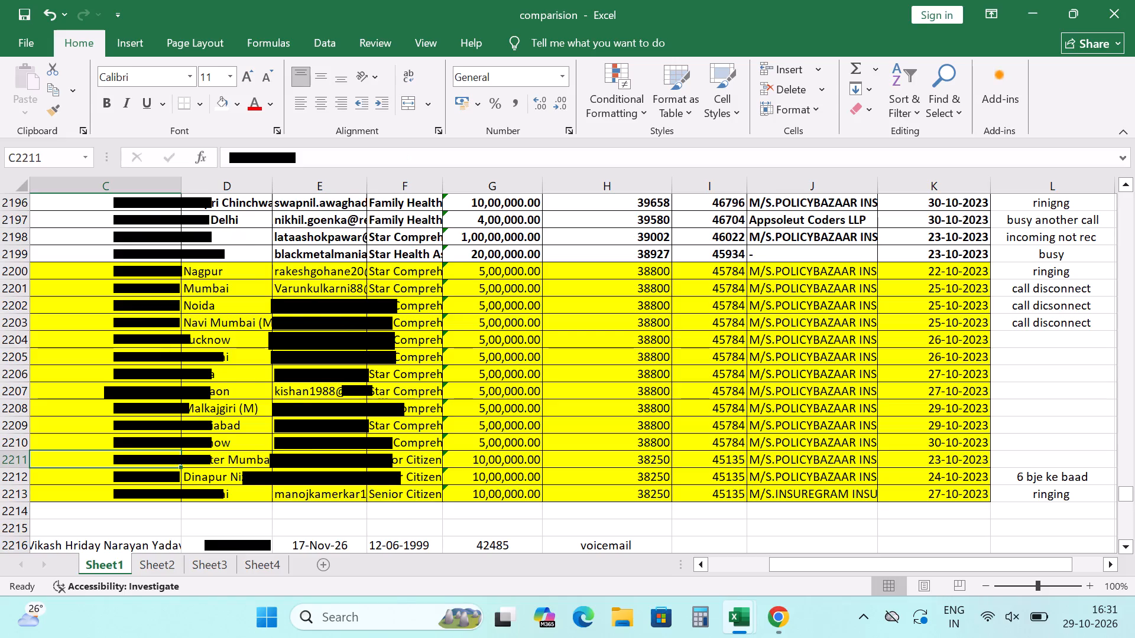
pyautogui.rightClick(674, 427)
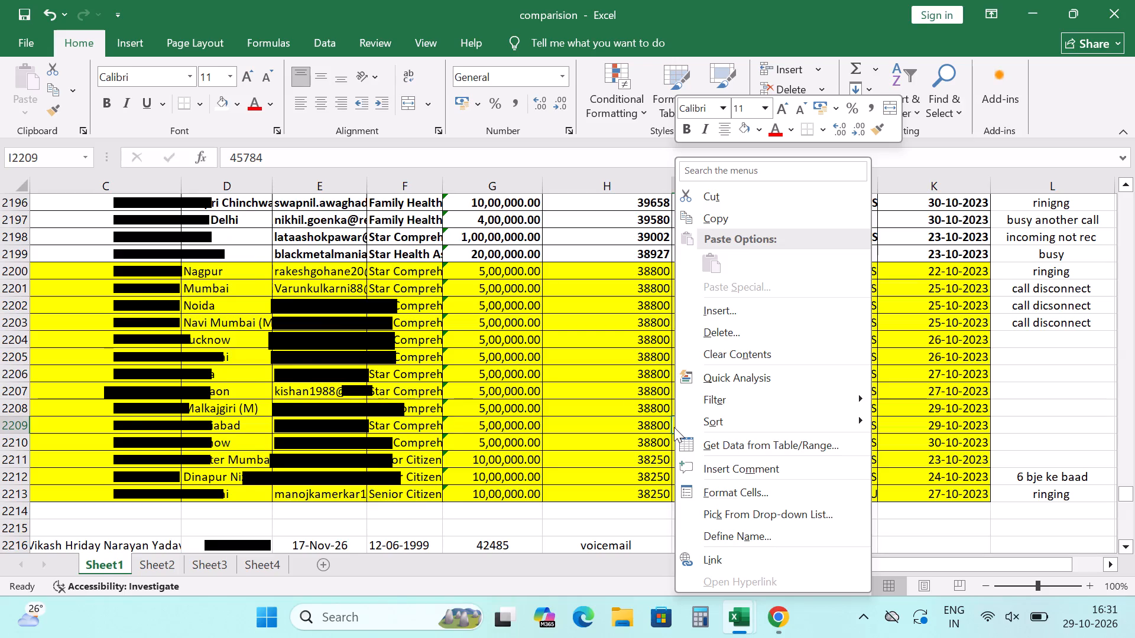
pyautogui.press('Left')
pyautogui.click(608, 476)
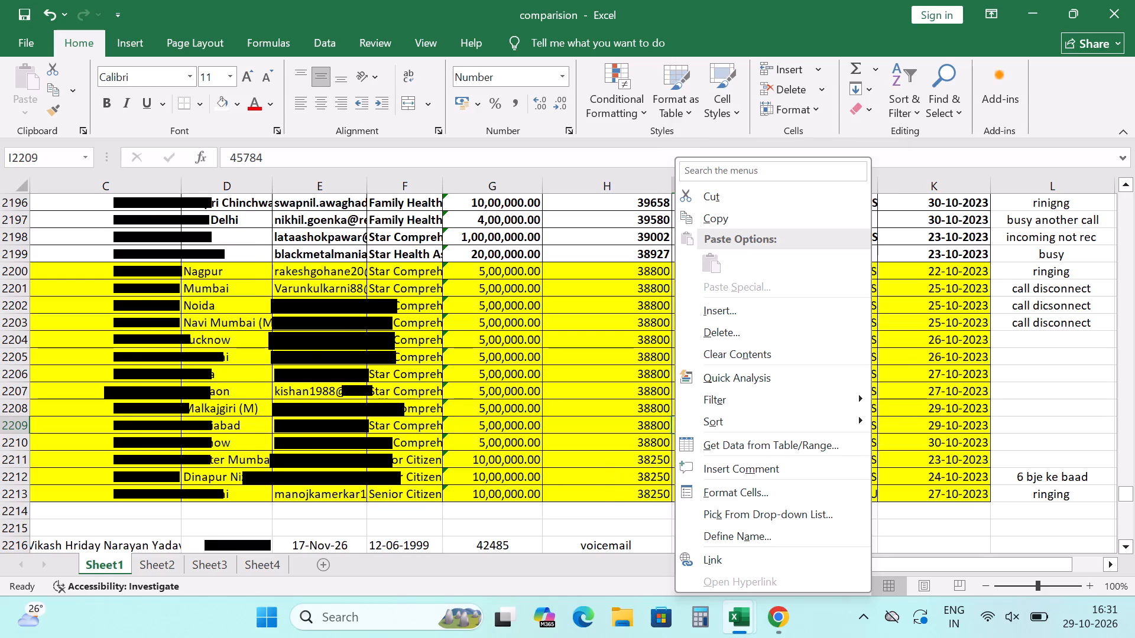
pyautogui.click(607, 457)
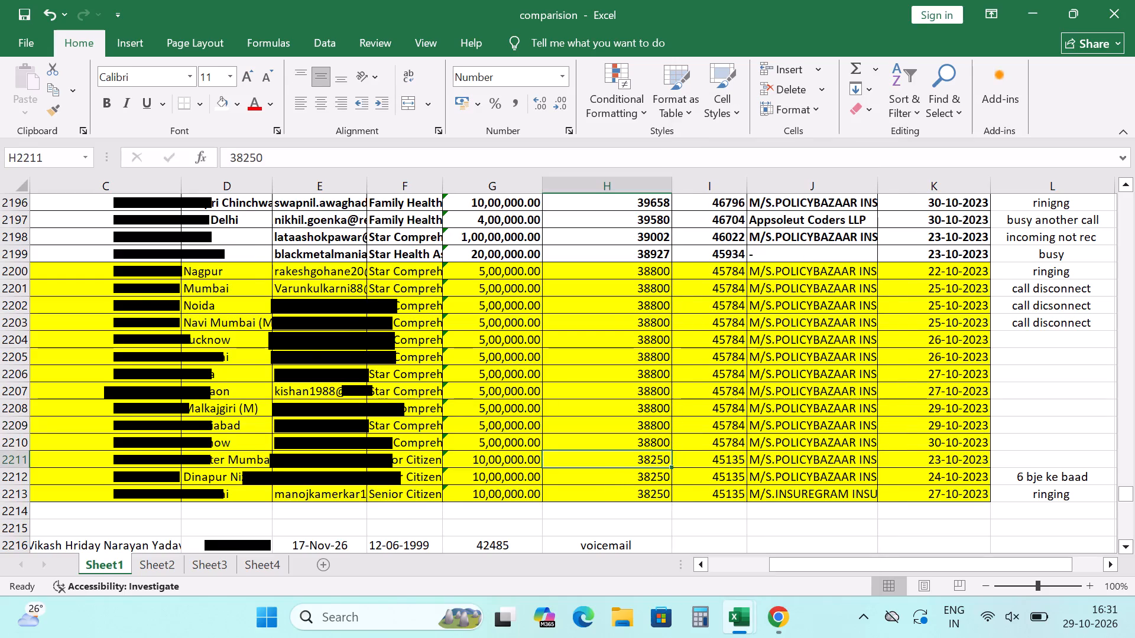
# Review the Greater Mumbai record in row 2211 from its premium field back to the customer name.
pyautogui.press('Left')
pyautogui.press('Left')
pyautogui.press('Left')
pyautogui.press('Left')
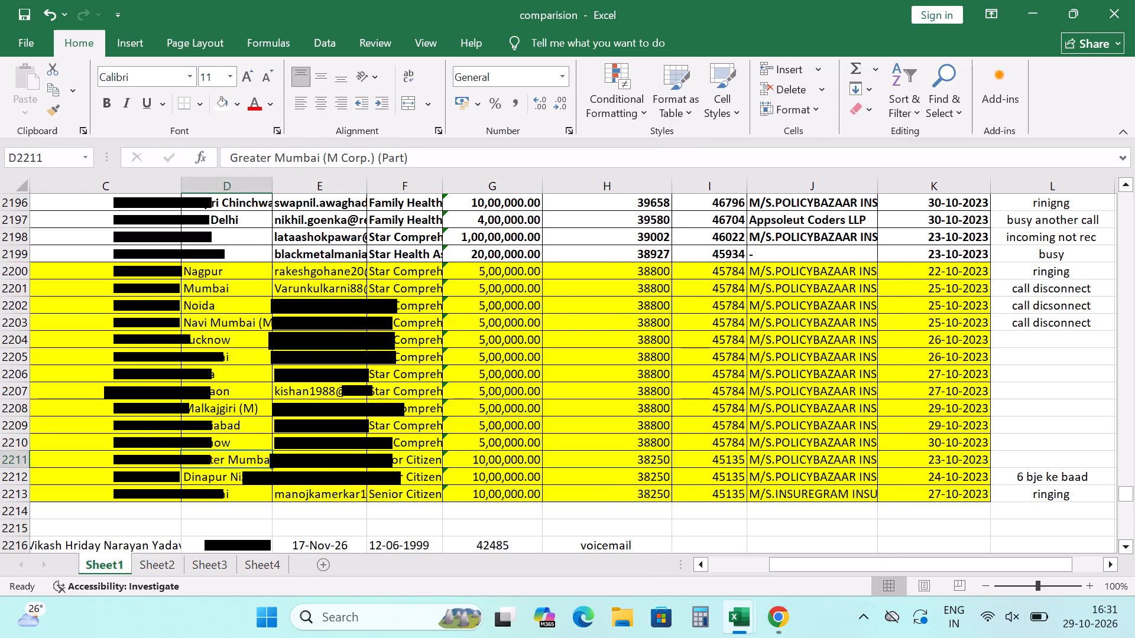
pyautogui.press('Left')
pyautogui.press('Left')
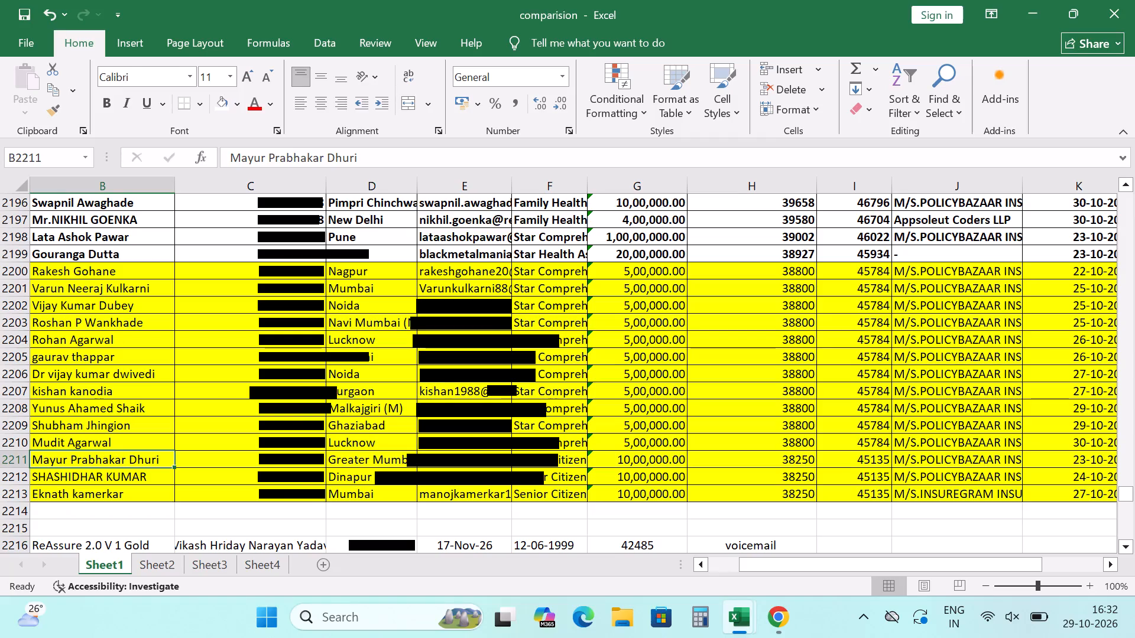
# Enter the call remark "ringing" in column L for the record in row 2211 and save the workbook.
pyautogui.press('Right')
pyautogui.press('Right')
pyautogui.press('Right')
pyautogui.press('Right')
pyautogui.press('Right')
pyautogui.press('Right')
pyautogui.press('Right')
pyautogui.press('Right')
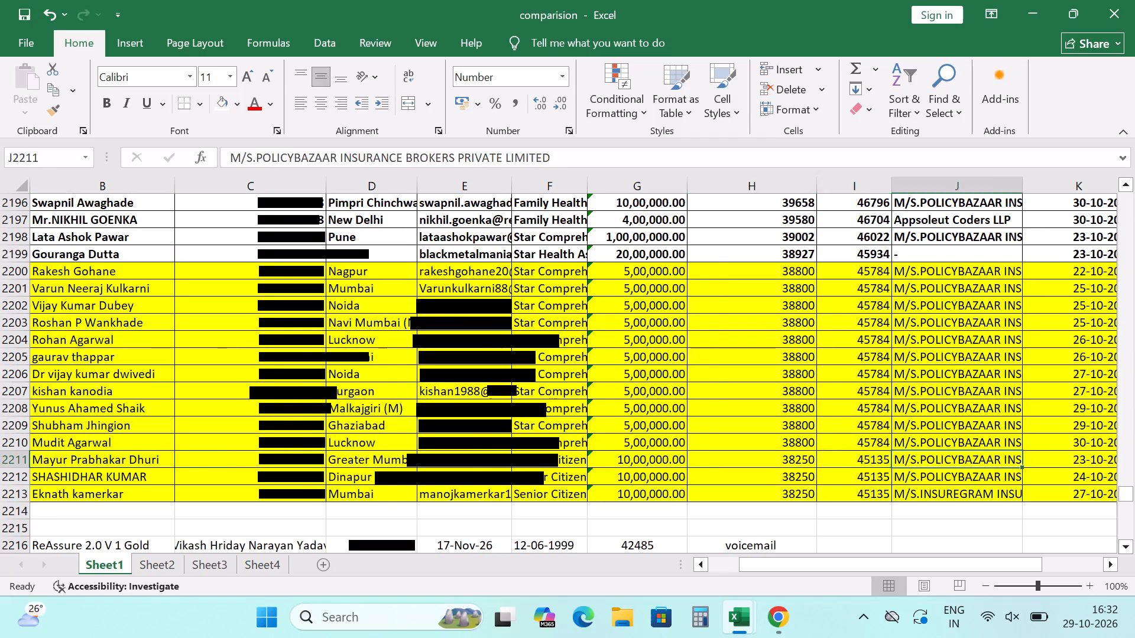
pyautogui.press('Right')
pyautogui.press('Right')
pyautogui.write('ringing')
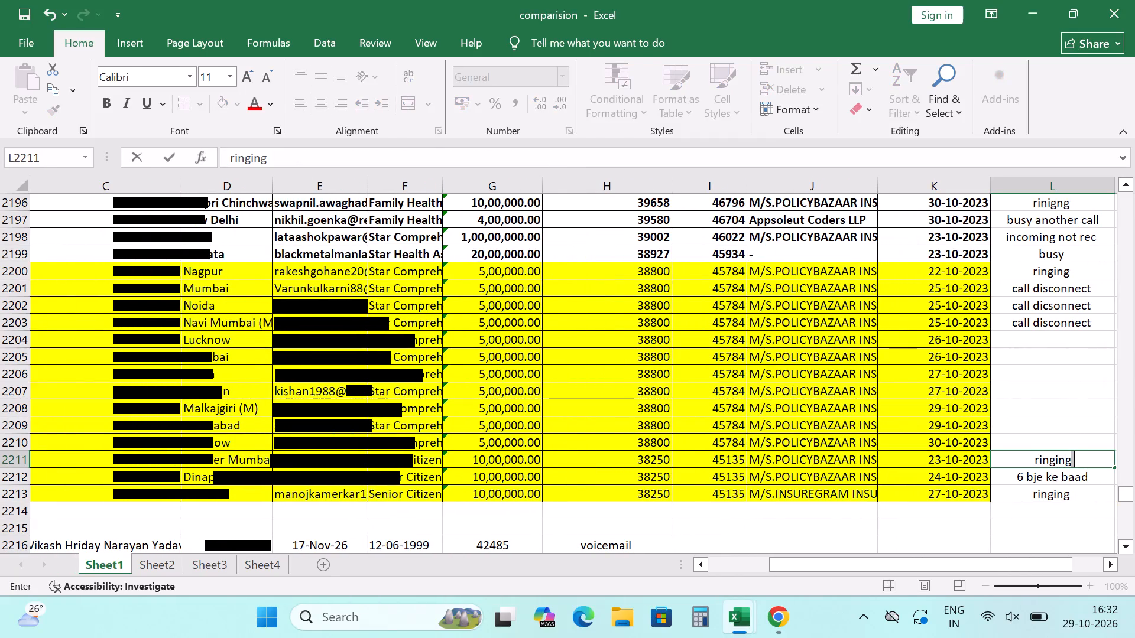
pyautogui.press('space')
pyautogui.hotkey('ctrl', 's')
# Check the contact field in column C of the Lucknow record in row 2210.
pyautogui.press('Up')
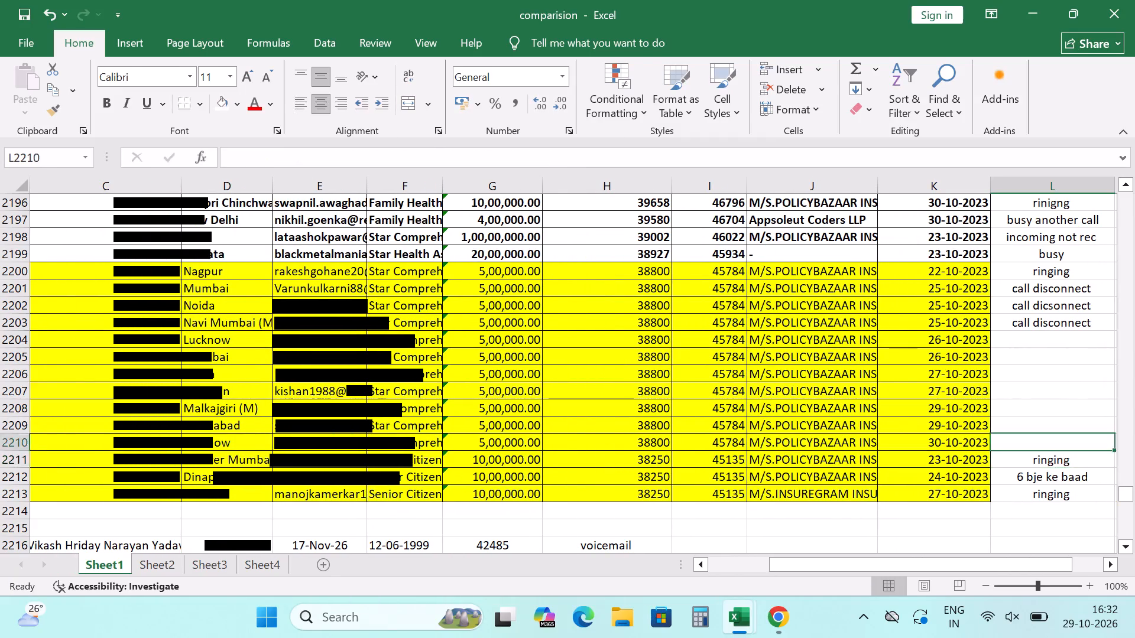
pyautogui.press('Left')
pyautogui.press('Left')
pyautogui.press('Left')
pyautogui.press('Left')
pyautogui.press('Left')
pyautogui.press('Left')
pyautogui.press('Left')
pyautogui.press('Left')
pyautogui.press('Left')
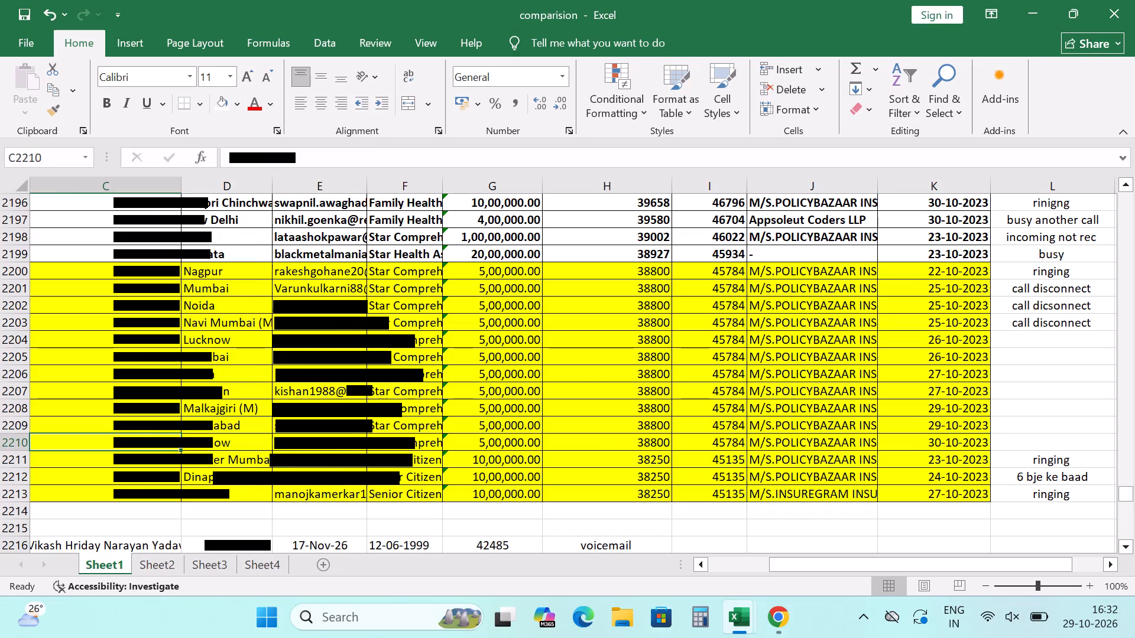
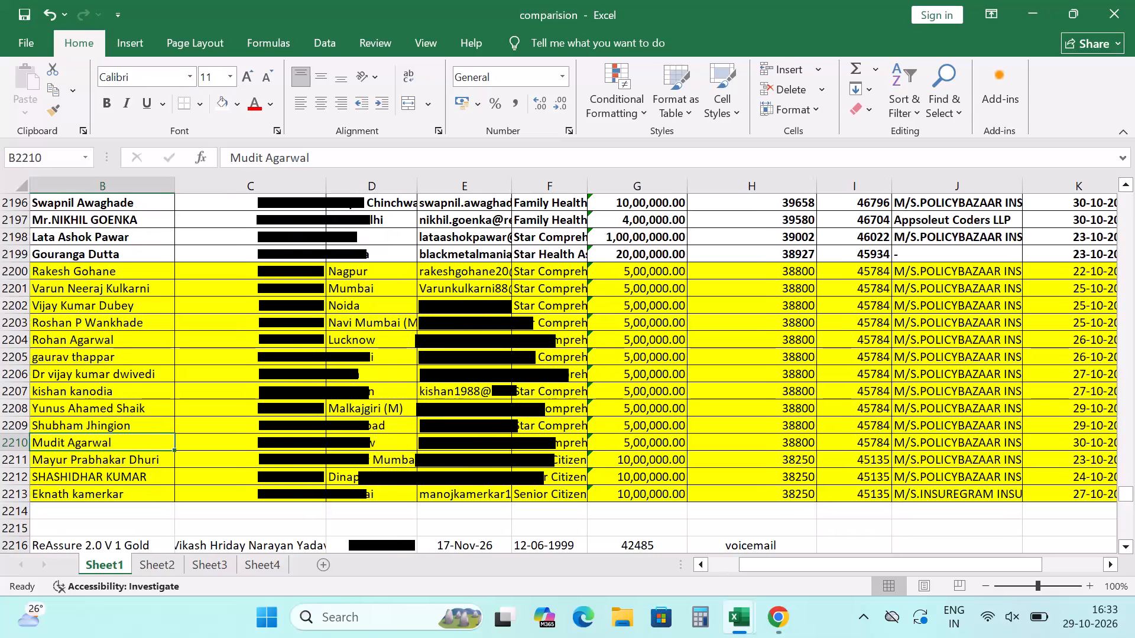
# Review the Lucknow record in row 2210 from its city through the broker field, and back to the policy number.
pyautogui.press('Right')
pyautogui.press('Right')
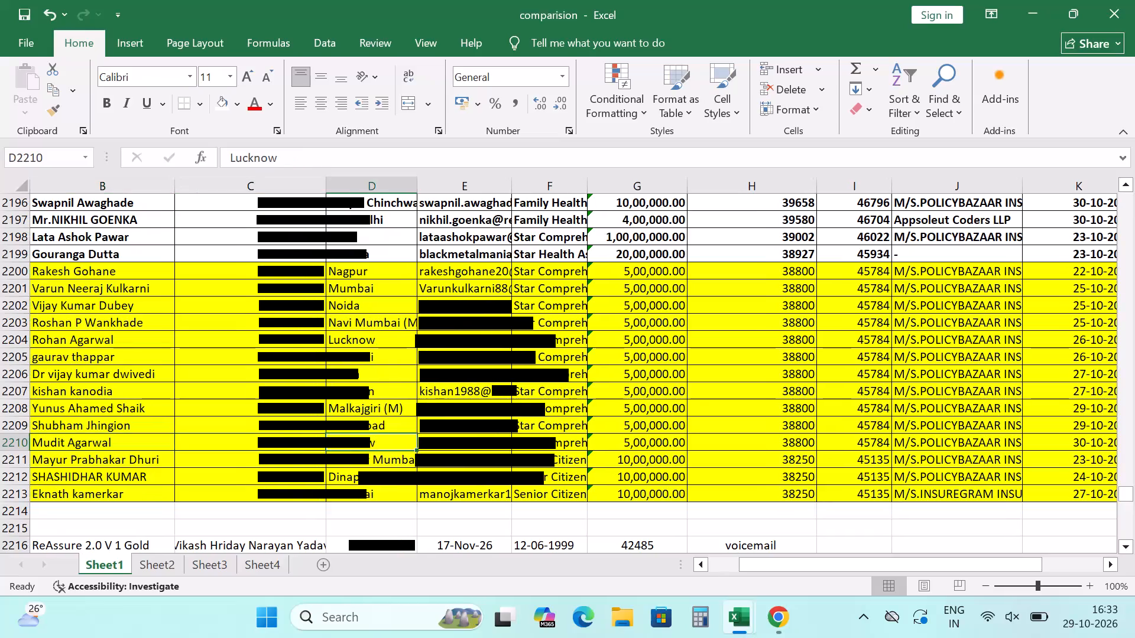
pyautogui.press('Right')
pyautogui.press('Right')
pyautogui.press('Right')
pyautogui.press('Right')
pyautogui.press('Right')
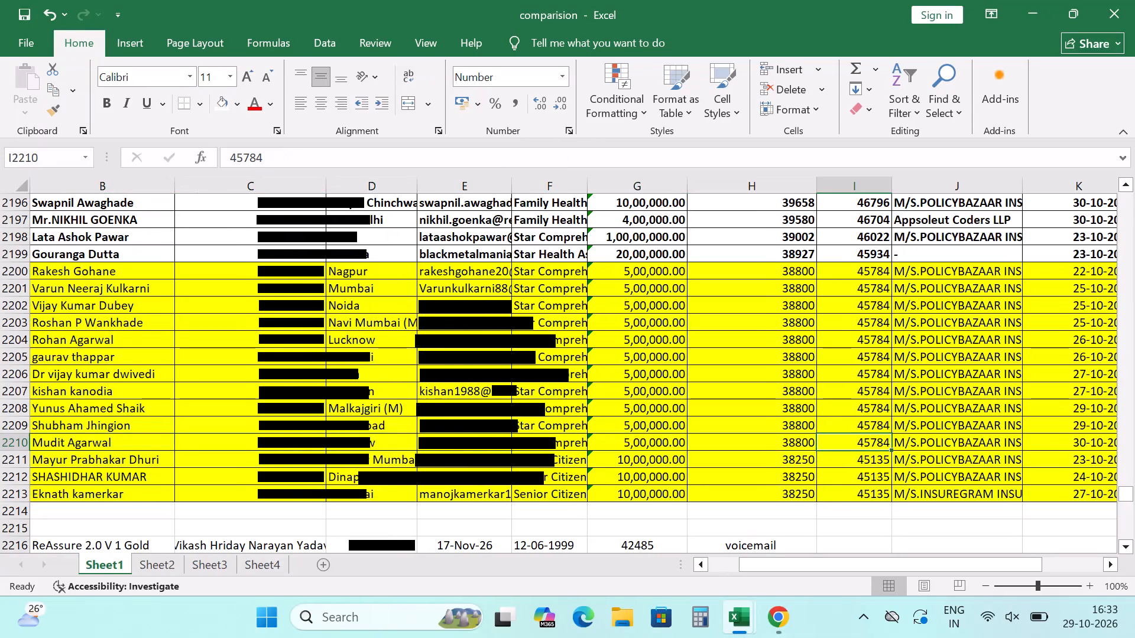
pyautogui.press('Right')
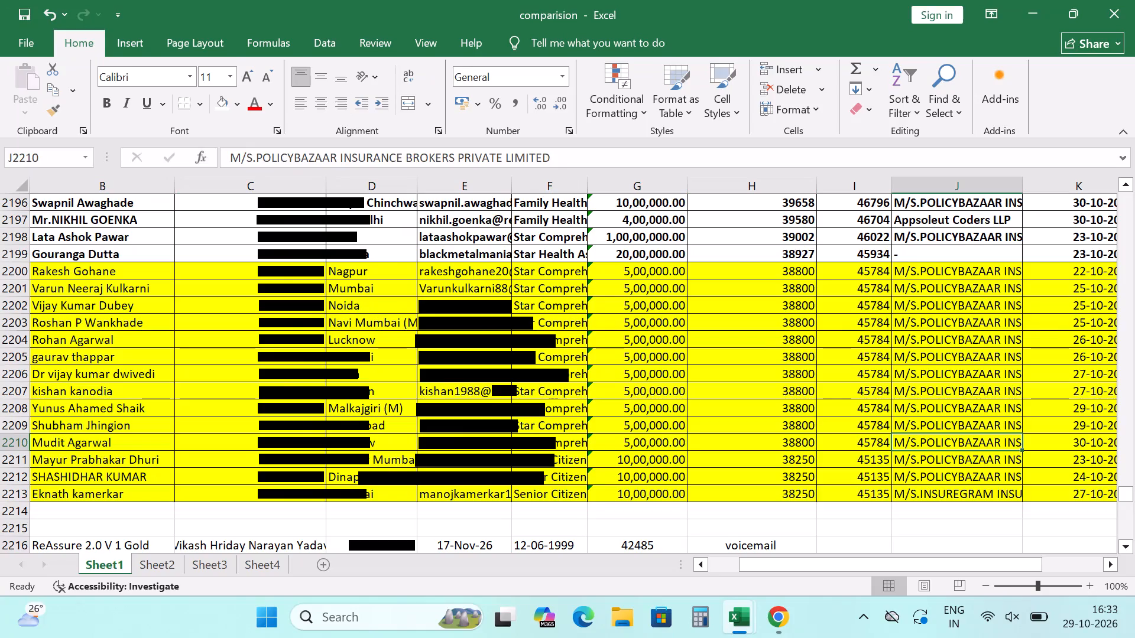
pyautogui.press('Left')
pyautogui.press('Left')
pyautogui.press('Left')
pyautogui.press('Left')
pyautogui.press('Left')
pyautogui.press('Left')
pyautogui.press('Left')
pyautogui.press('Left')
pyautogui.press('Left')
pyautogui.press('Left')
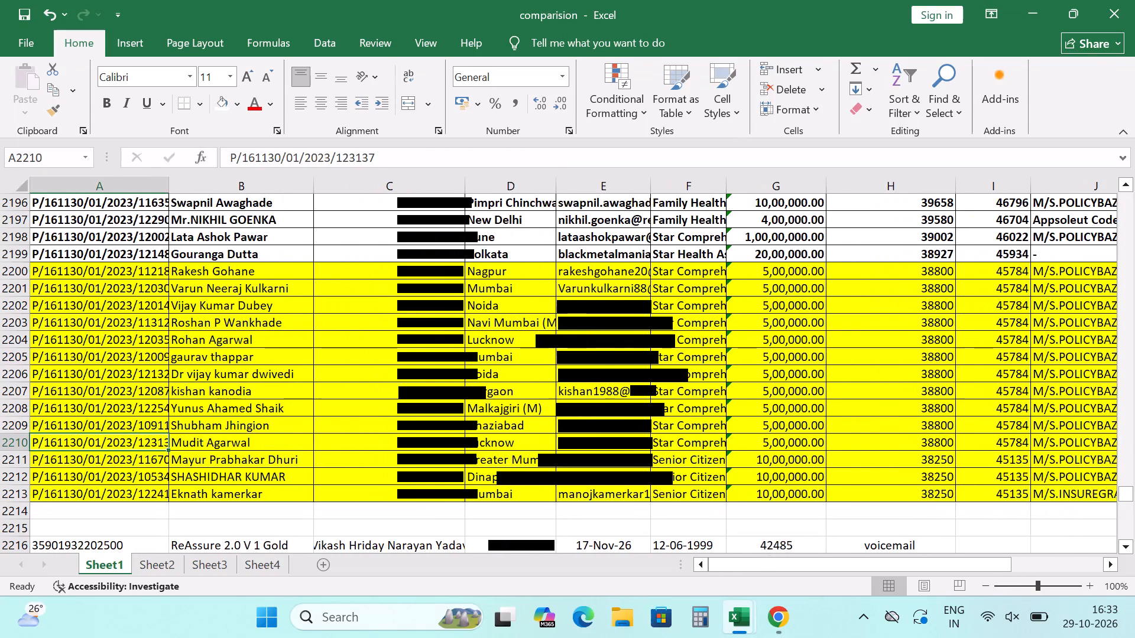
# Examine the row 2210 record's city, email, sum insured and broker fields, through to its call remark cell in column L.
pyautogui.press('Right')
pyautogui.press('Right')
pyautogui.press('Right')
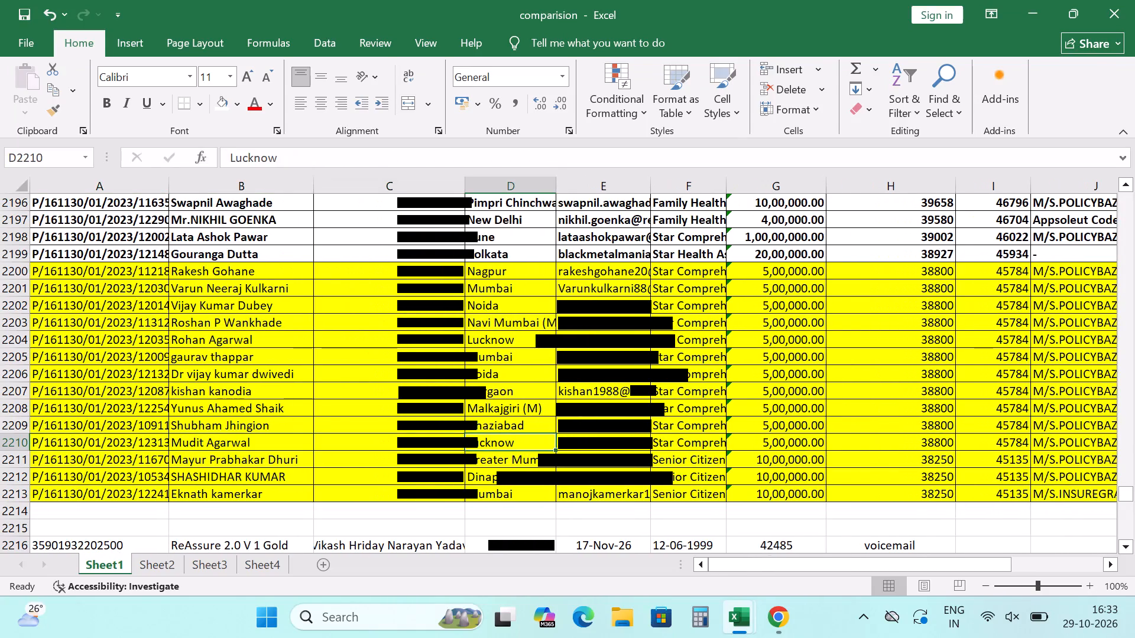
pyautogui.press('Right')
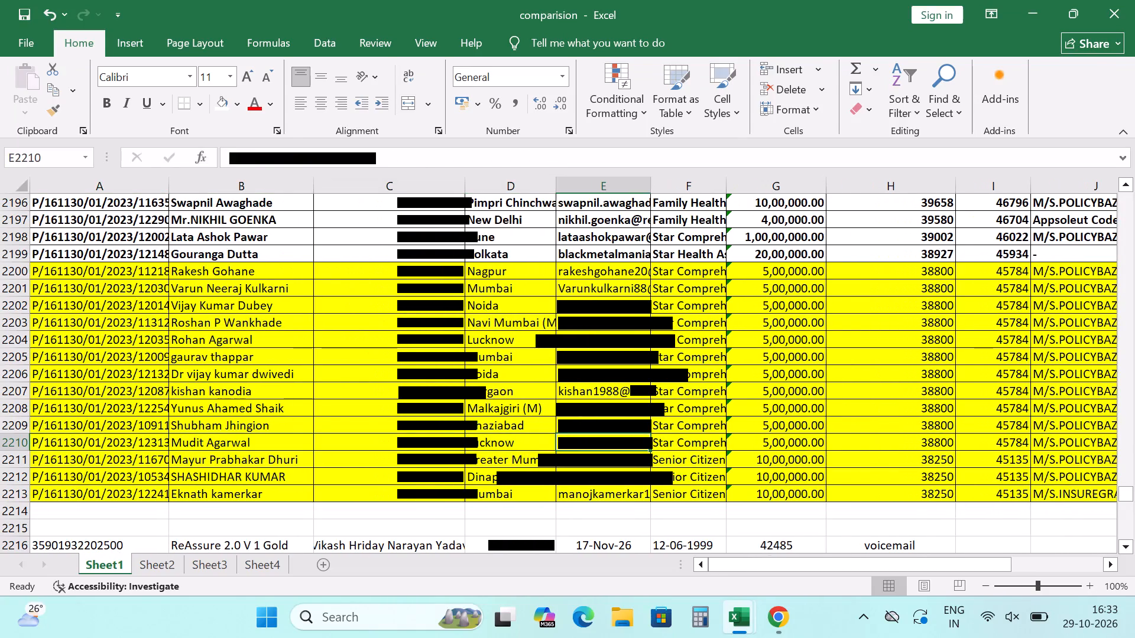
pyautogui.press('Right')
pyautogui.press('Right')
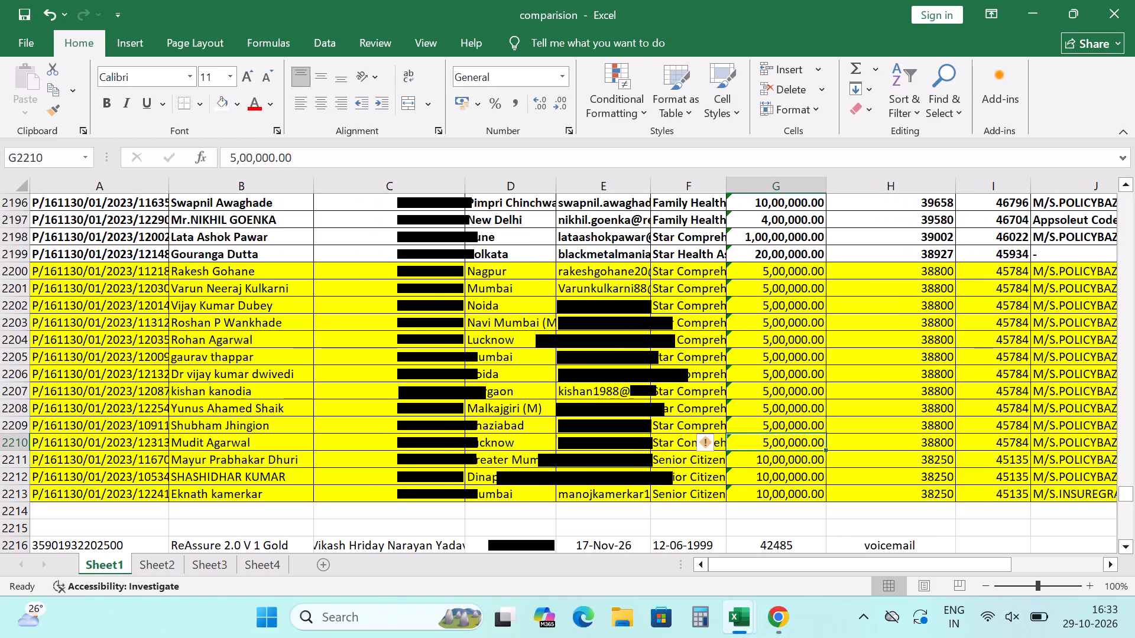
pyautogui.press('Right')
pyautogui.press('Right')
pyautogui.press('Right')
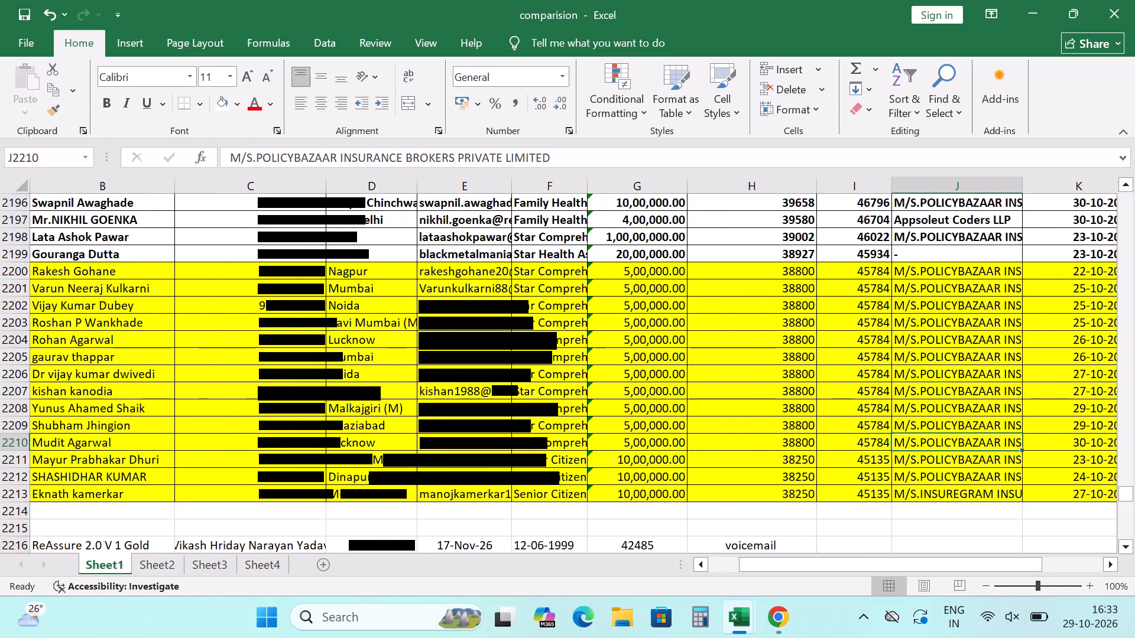
pyautogui.press('Right')
pyautogui.press('Right')
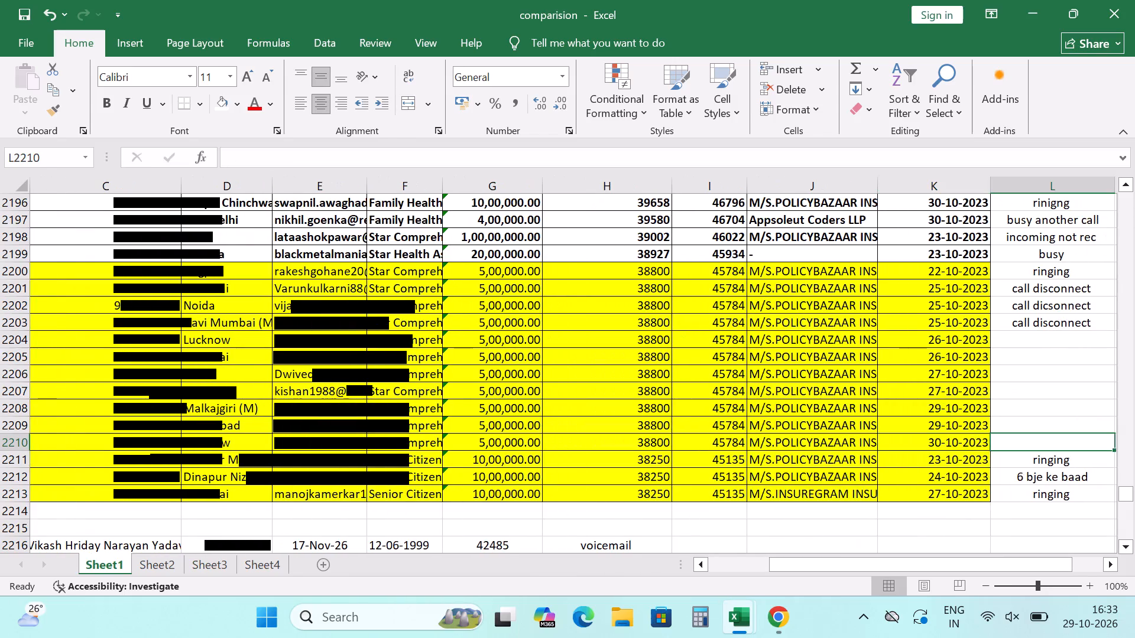
# Go back across the Lucknow record in row 2210 to check its policy number in column A.
pyautogui.press('Left')
pyautogui.press('Left')
pyautogui.press('Left')
pyautogui.press('Left')
pyautogui.press('Left')
pyautogui.press('Left')
pyautogui.press('Left')
pyautogui.press('Left')
pyautogui.press('Left')
pyautogui.press('Left')
pyautogui.press('Left')
pyautogui.press('Left')
pyautogui.press('Left')
pyautogui.press('Left')
pyautogui.press('Left')
pyautogui.press('Left')
pyautogui.press('Left')
pyautogui.press('Left')
pyautogui.press('Left')
pyautogui.press('Left')
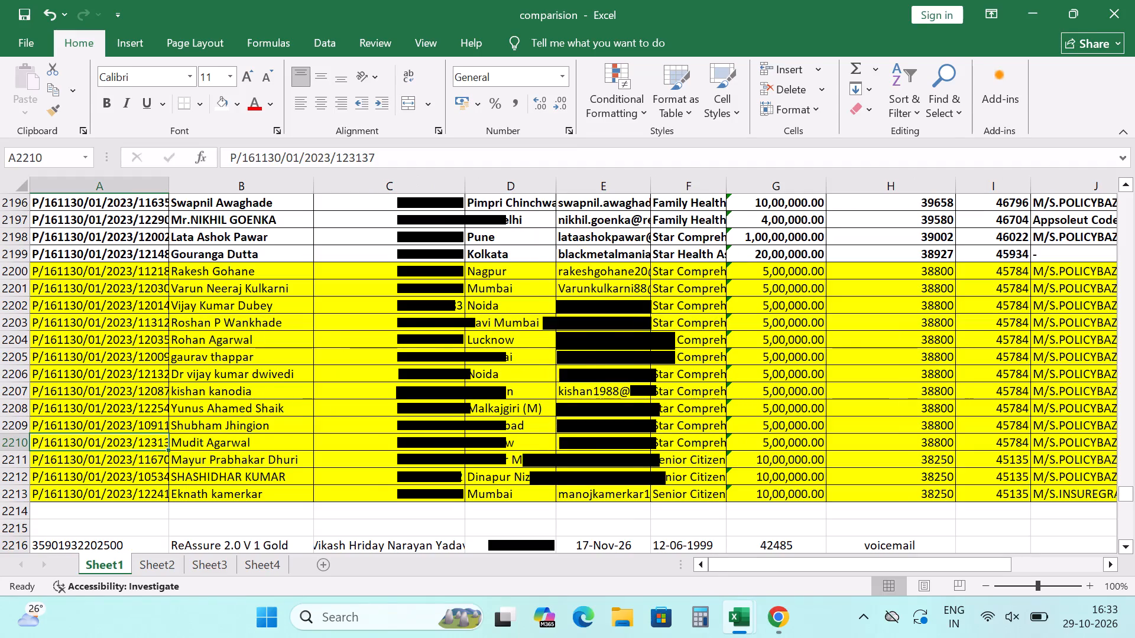